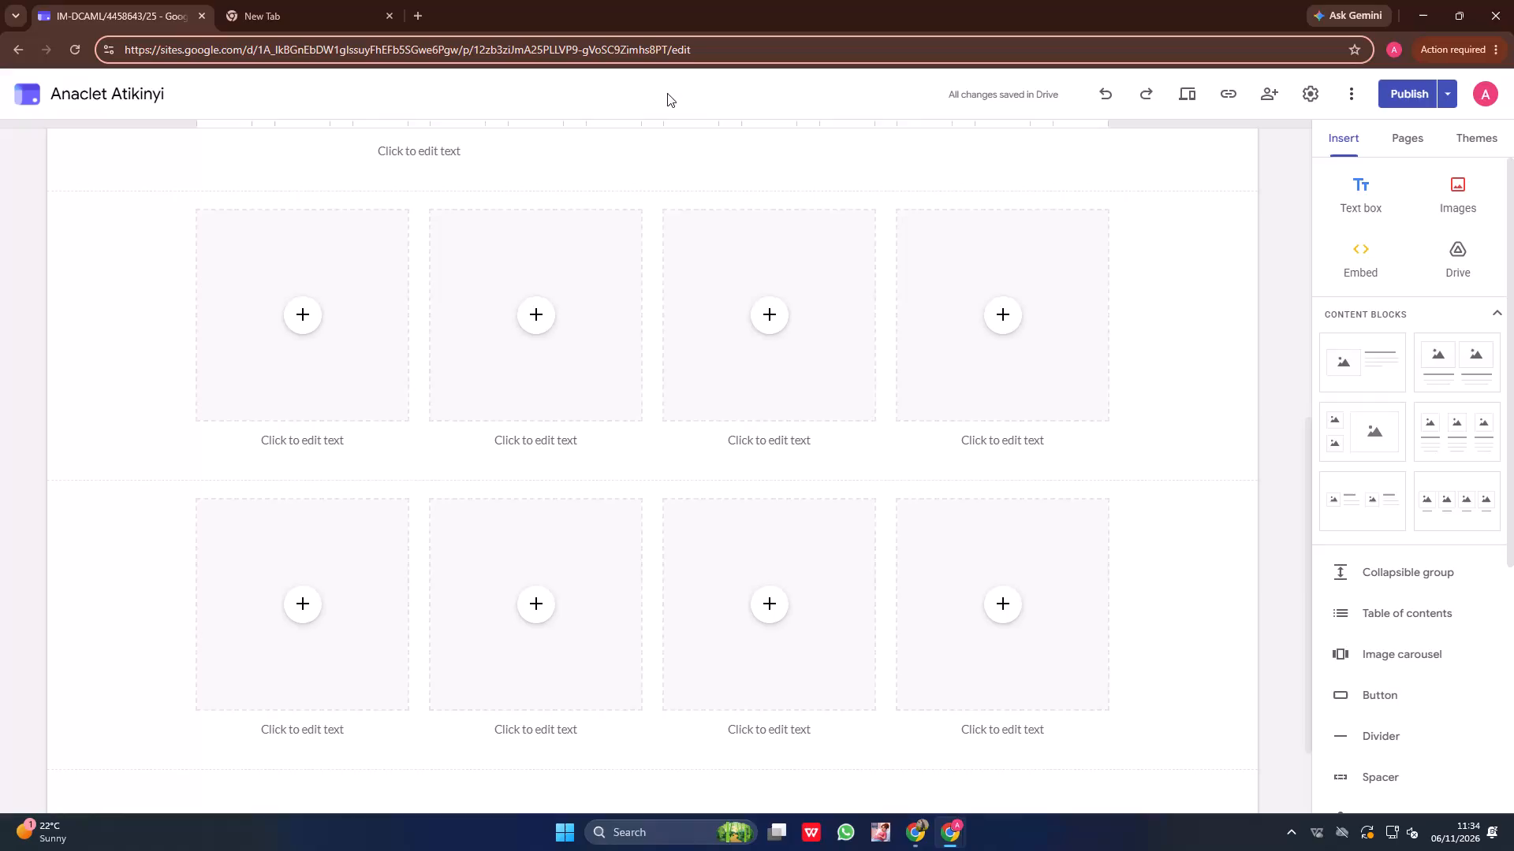
Add a content block with three image-and-text columns to the FORMMATIVE ASSESSMENT page under Digital literacy.
{"action": "left_click", "coordinate": [1417, 132]}
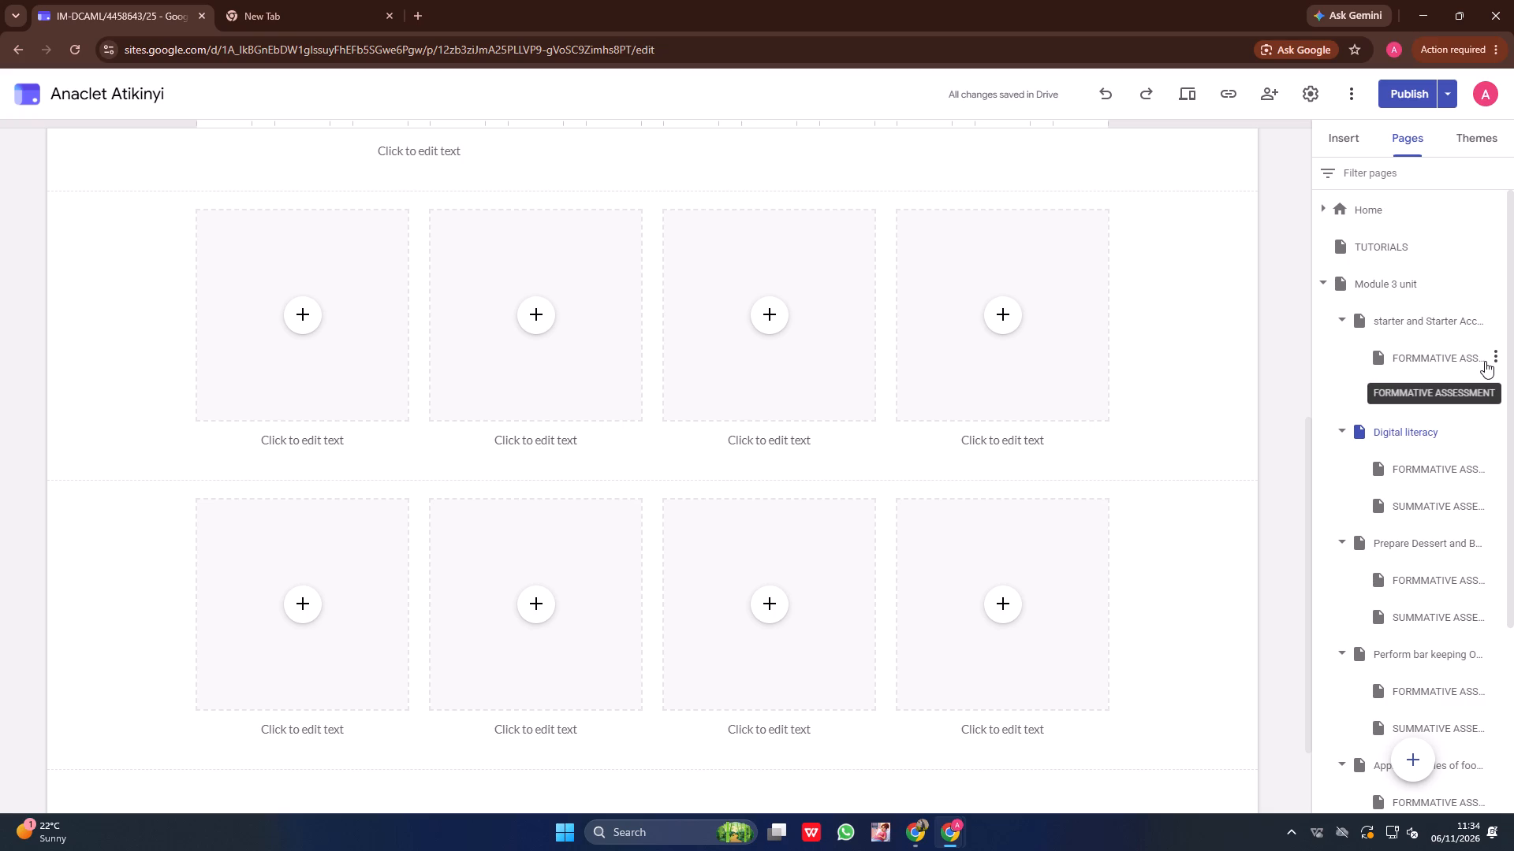
{"action": "left_click", "coordinate": [1482, 460]}
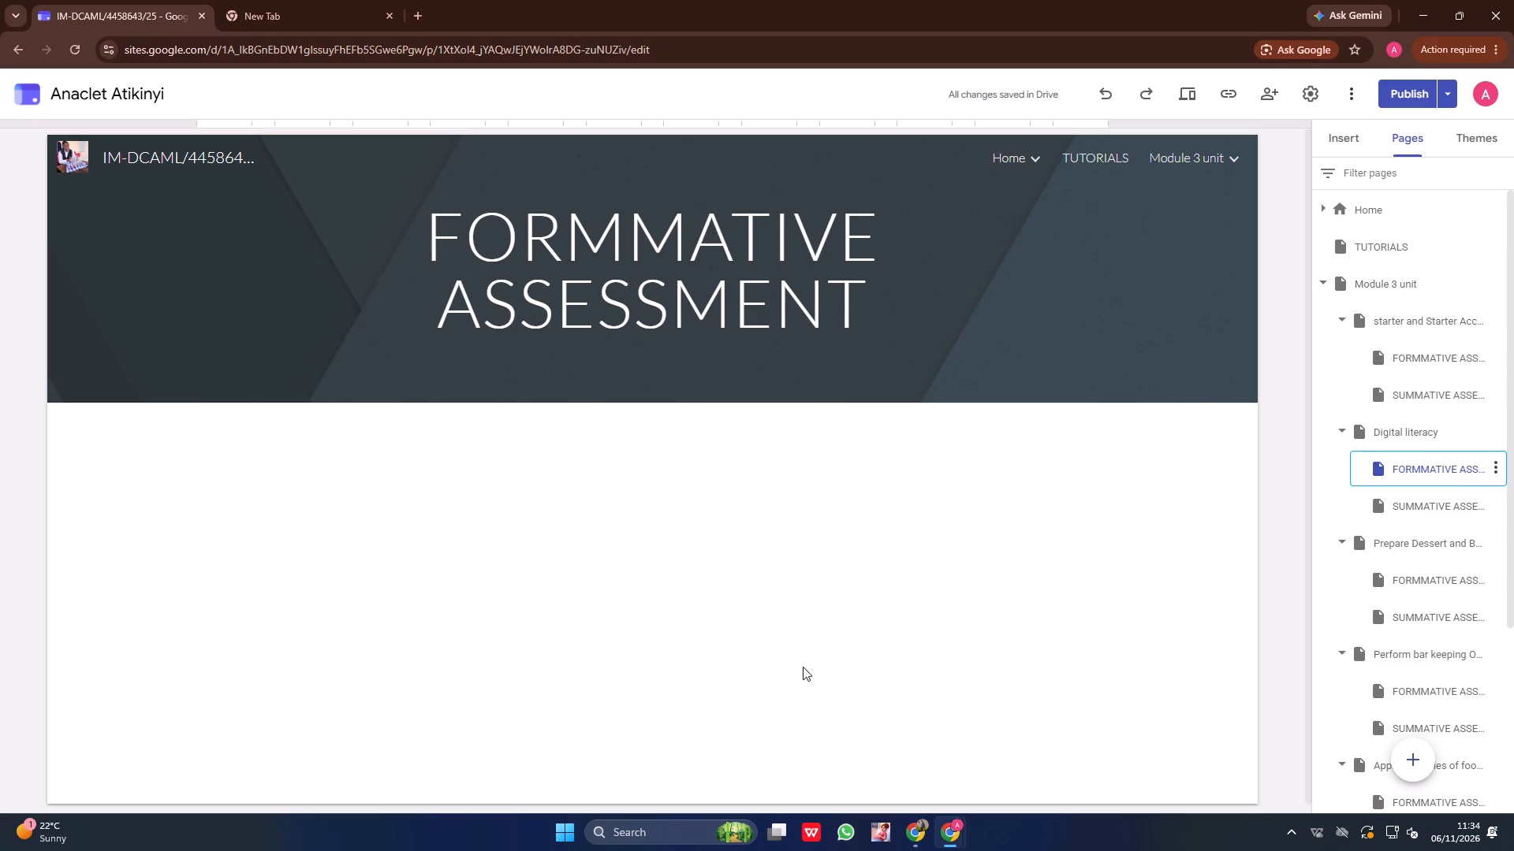
{"action": "left_click", "coordinate": [1347, 143]}
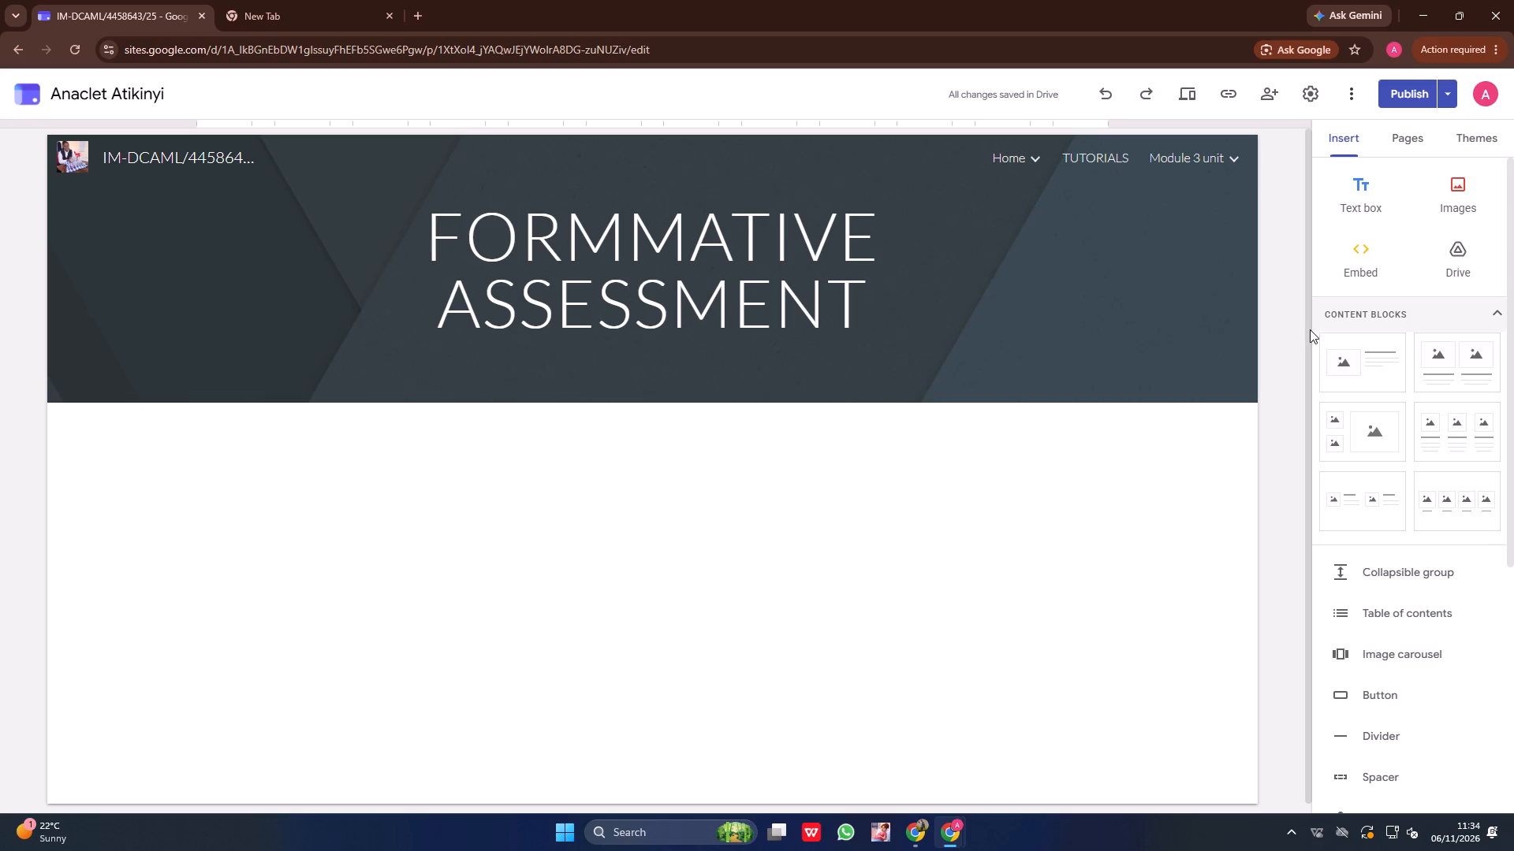
{"action": "left_click", "coordinate": [1457, 430]}
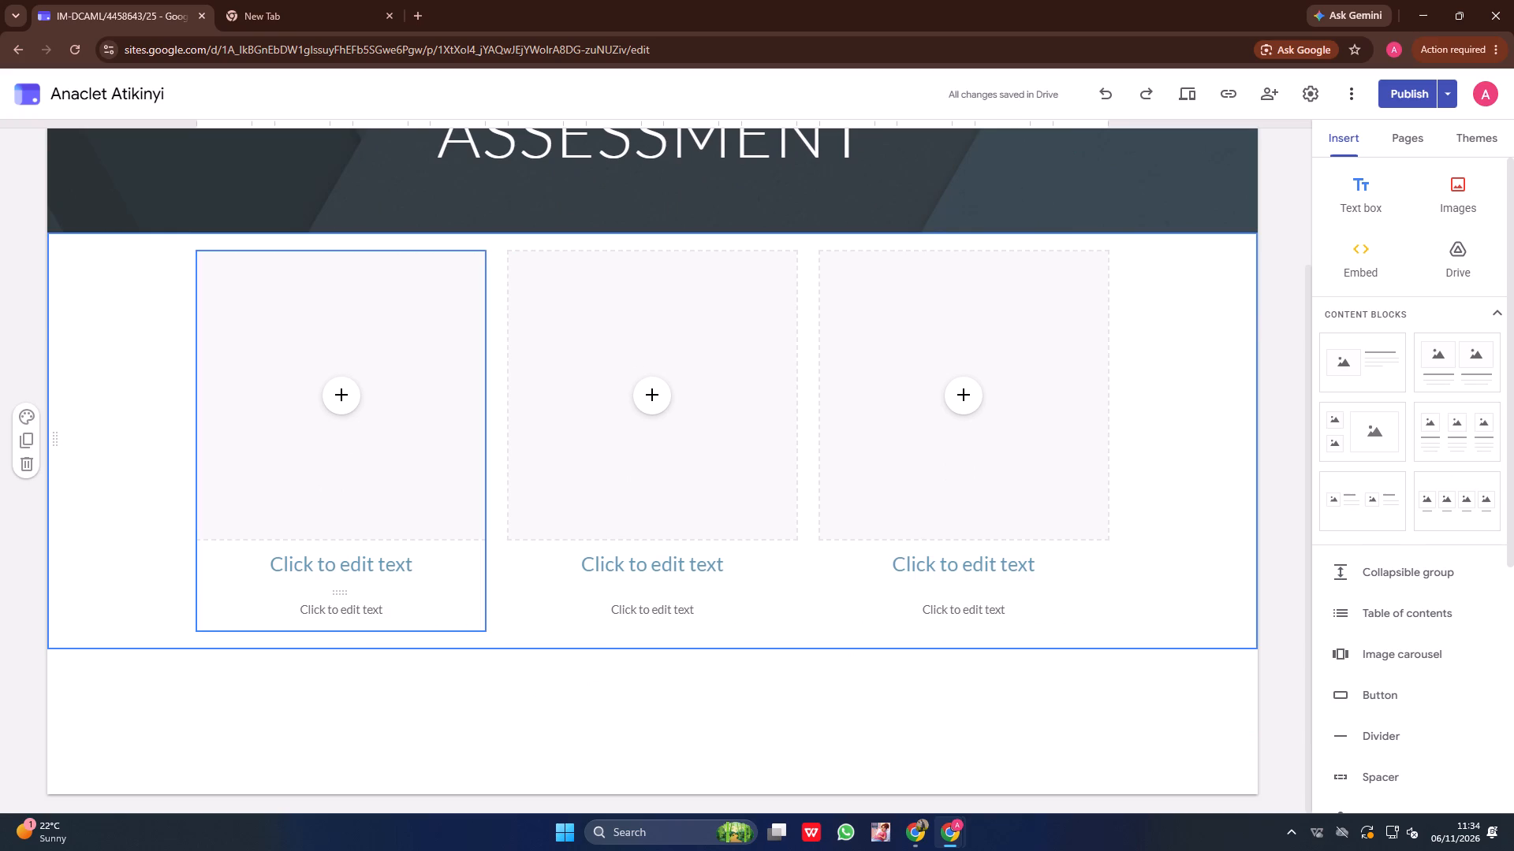
Insert the Digital literacy Assessment 1 PDF from Drive into the block's first placeholder.
{"action": "left_click", "coordinate": [349, 399]}
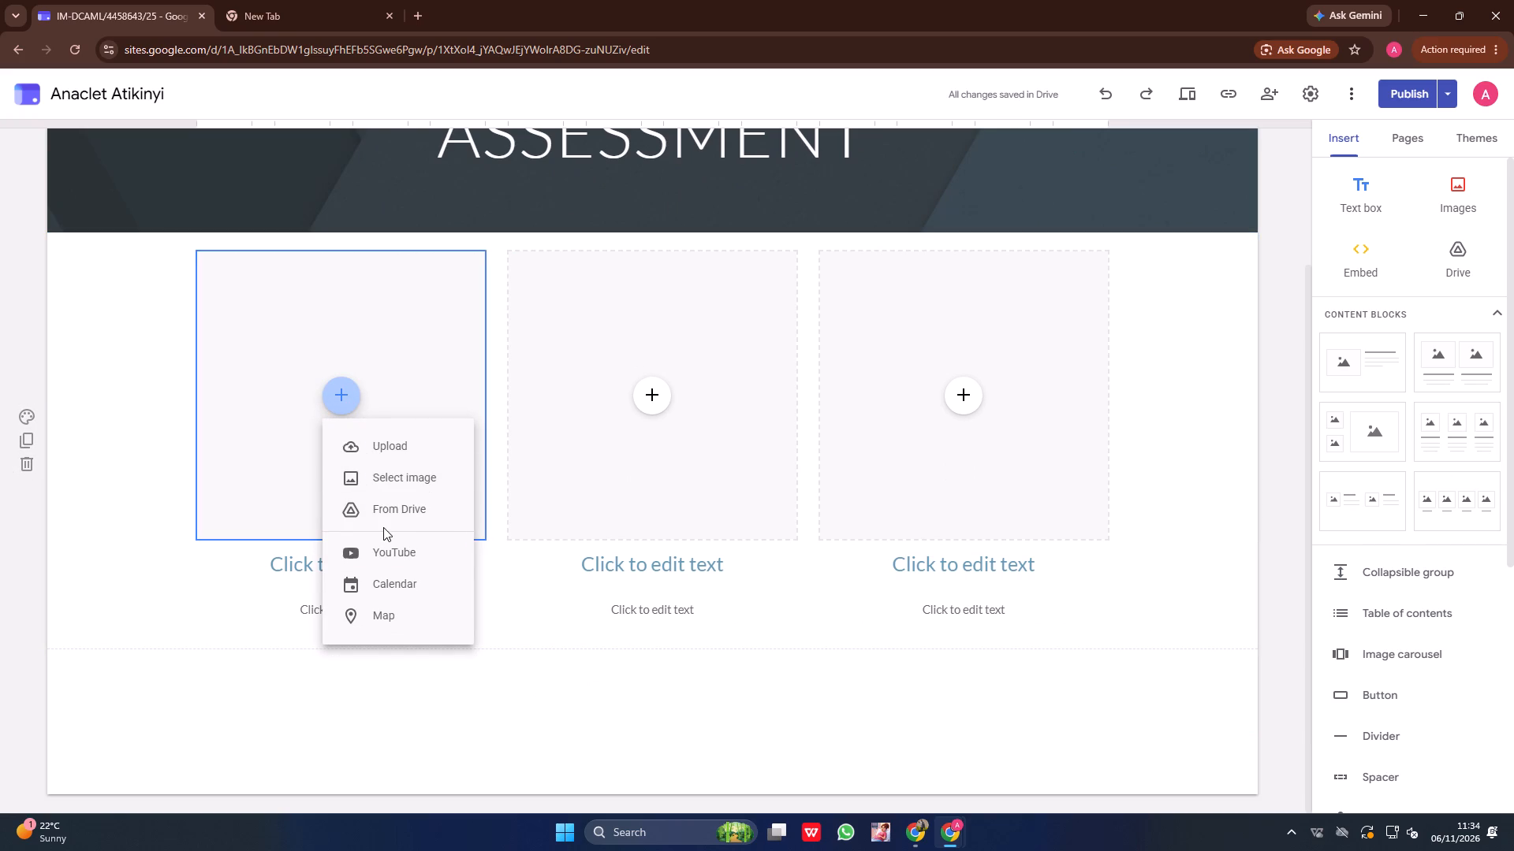
{"action": "left_click", "coordinate": [399, 511]}
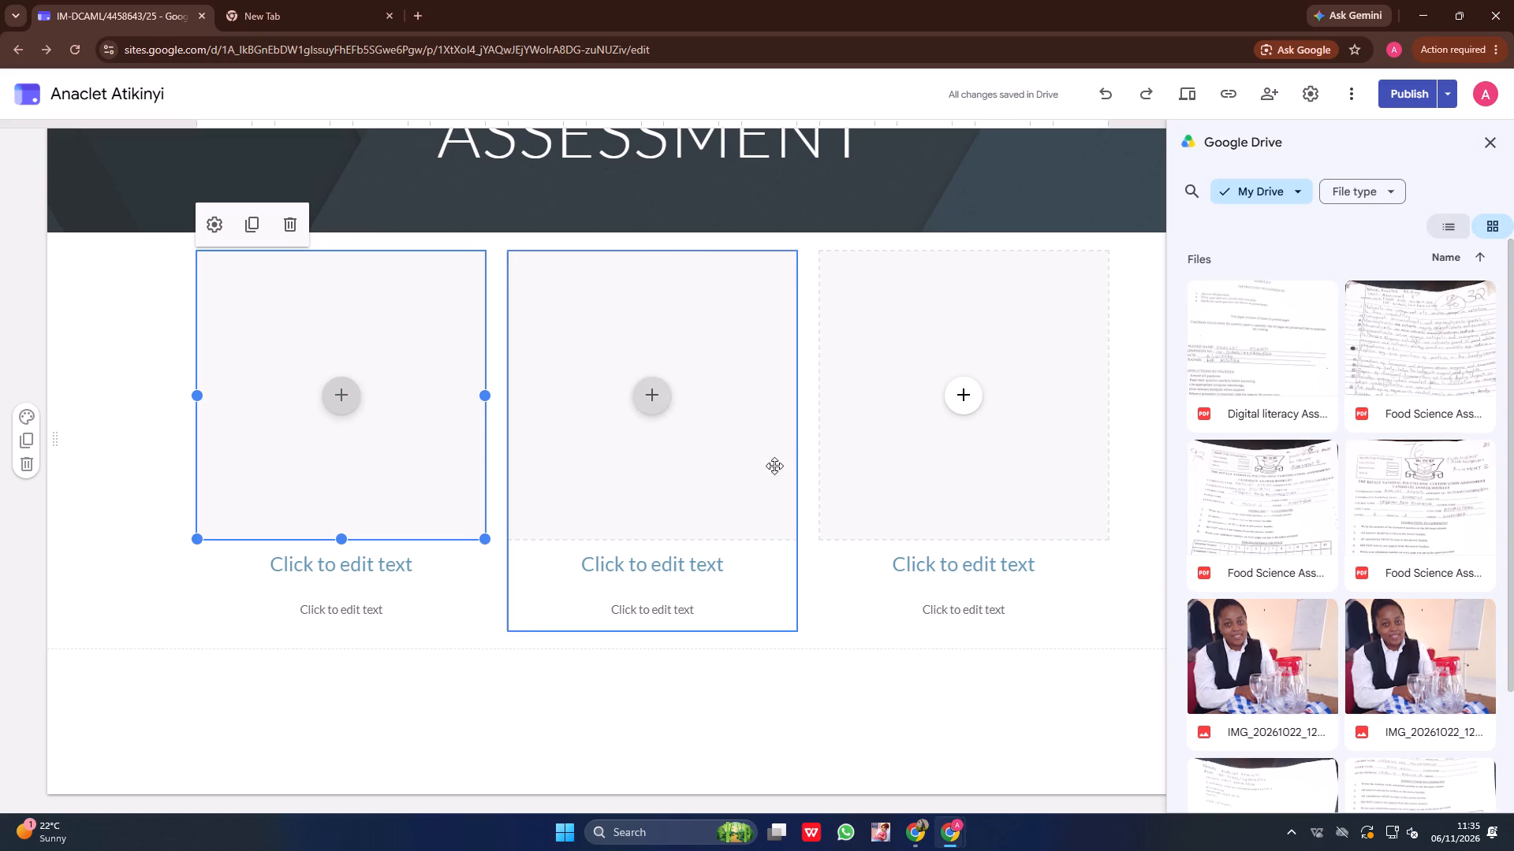
{"action": "left_click", "coordinate": [1228, 339]}
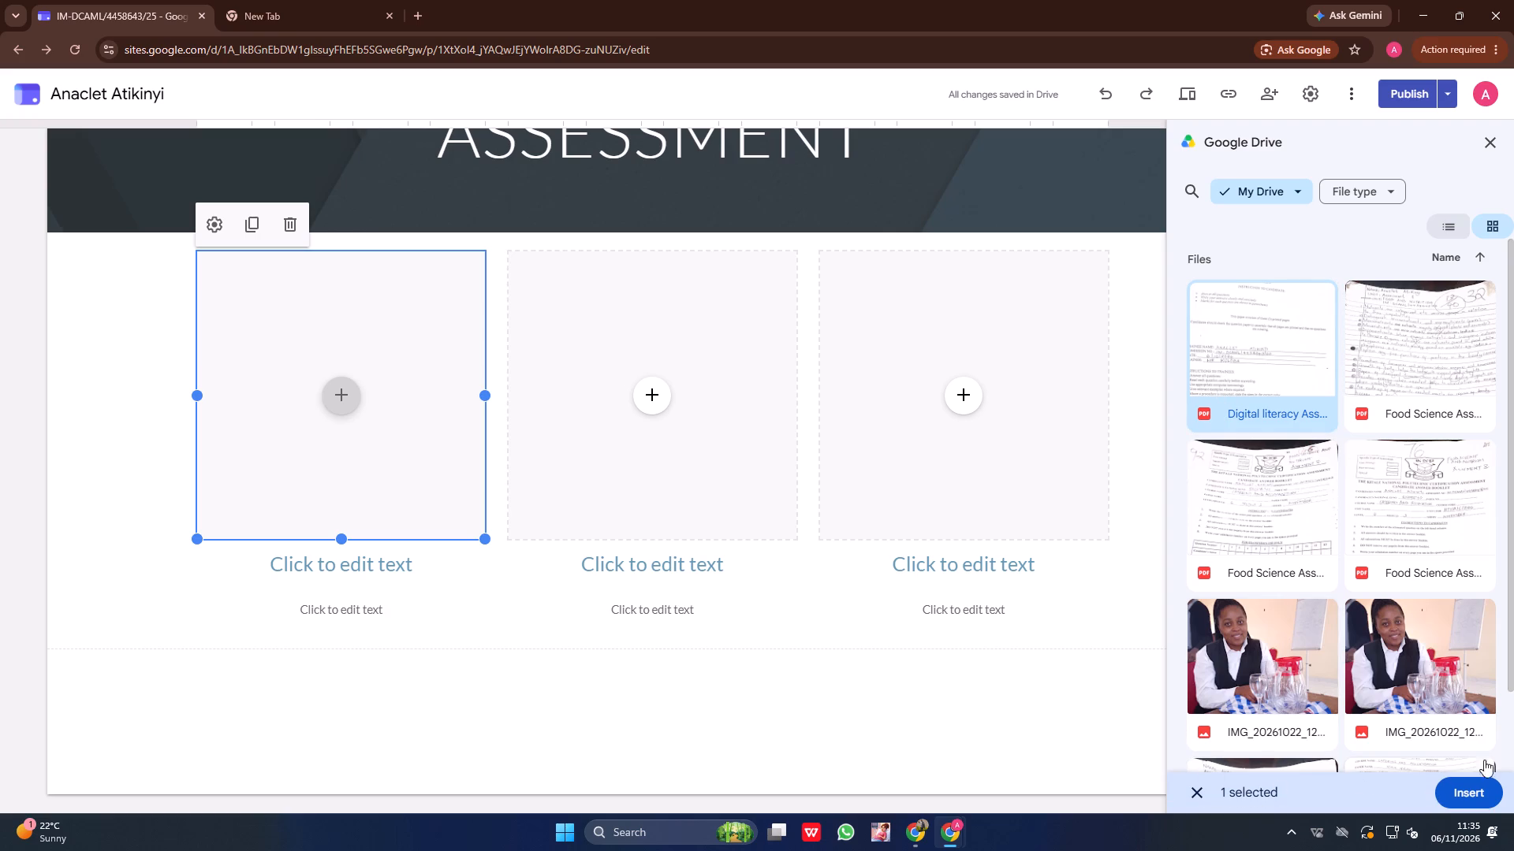
{"action": "left_click", "coordinate": [1492, 799]}
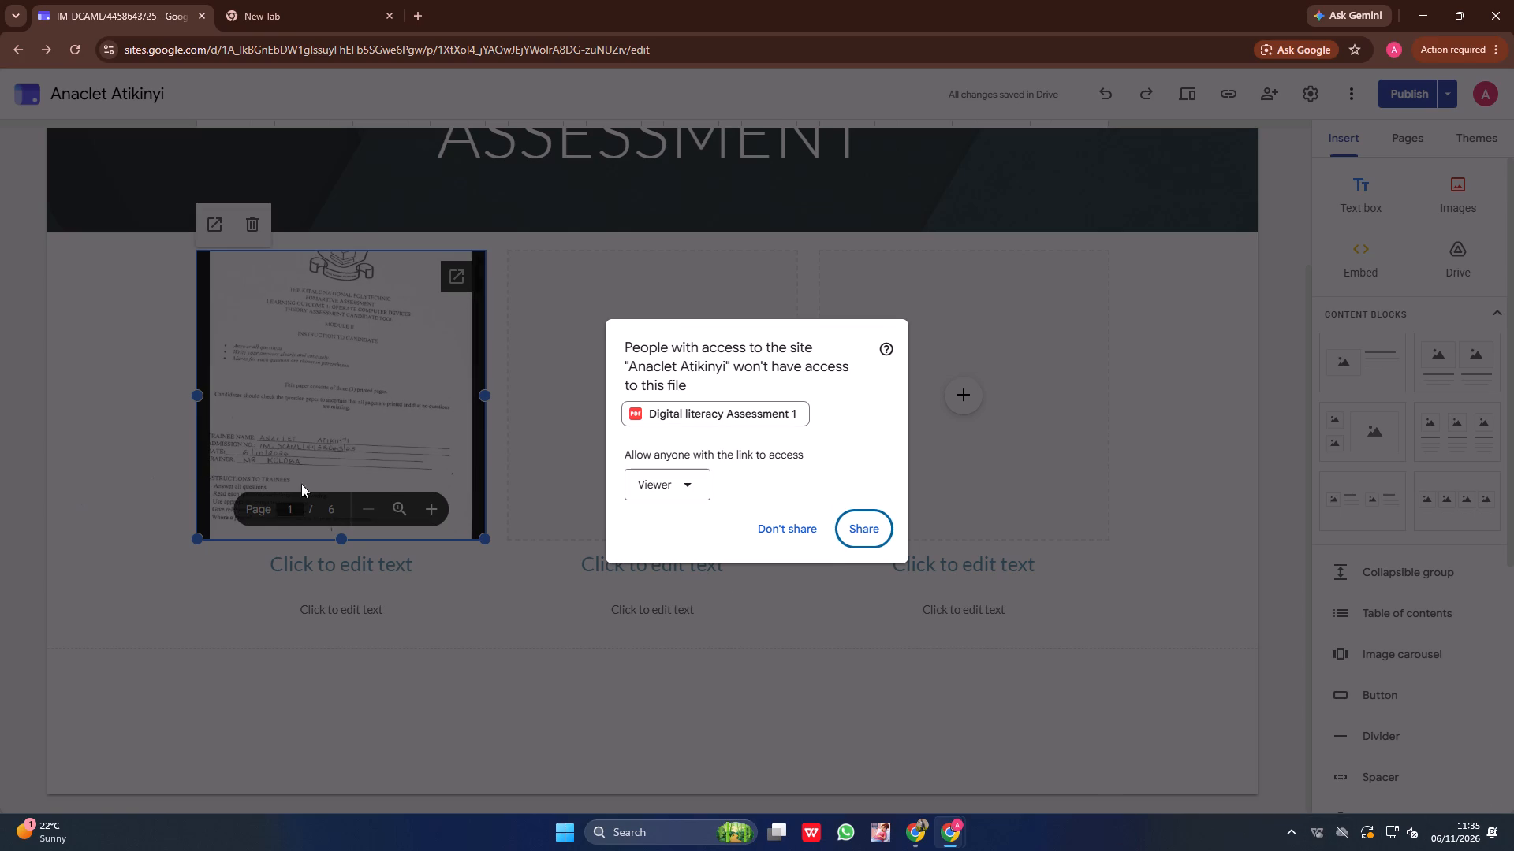
Share the Digital literacy Assessment 1 file with anyone who has the link as Commenter.
{"action": "left_click", "coordinate": [665, 485]}
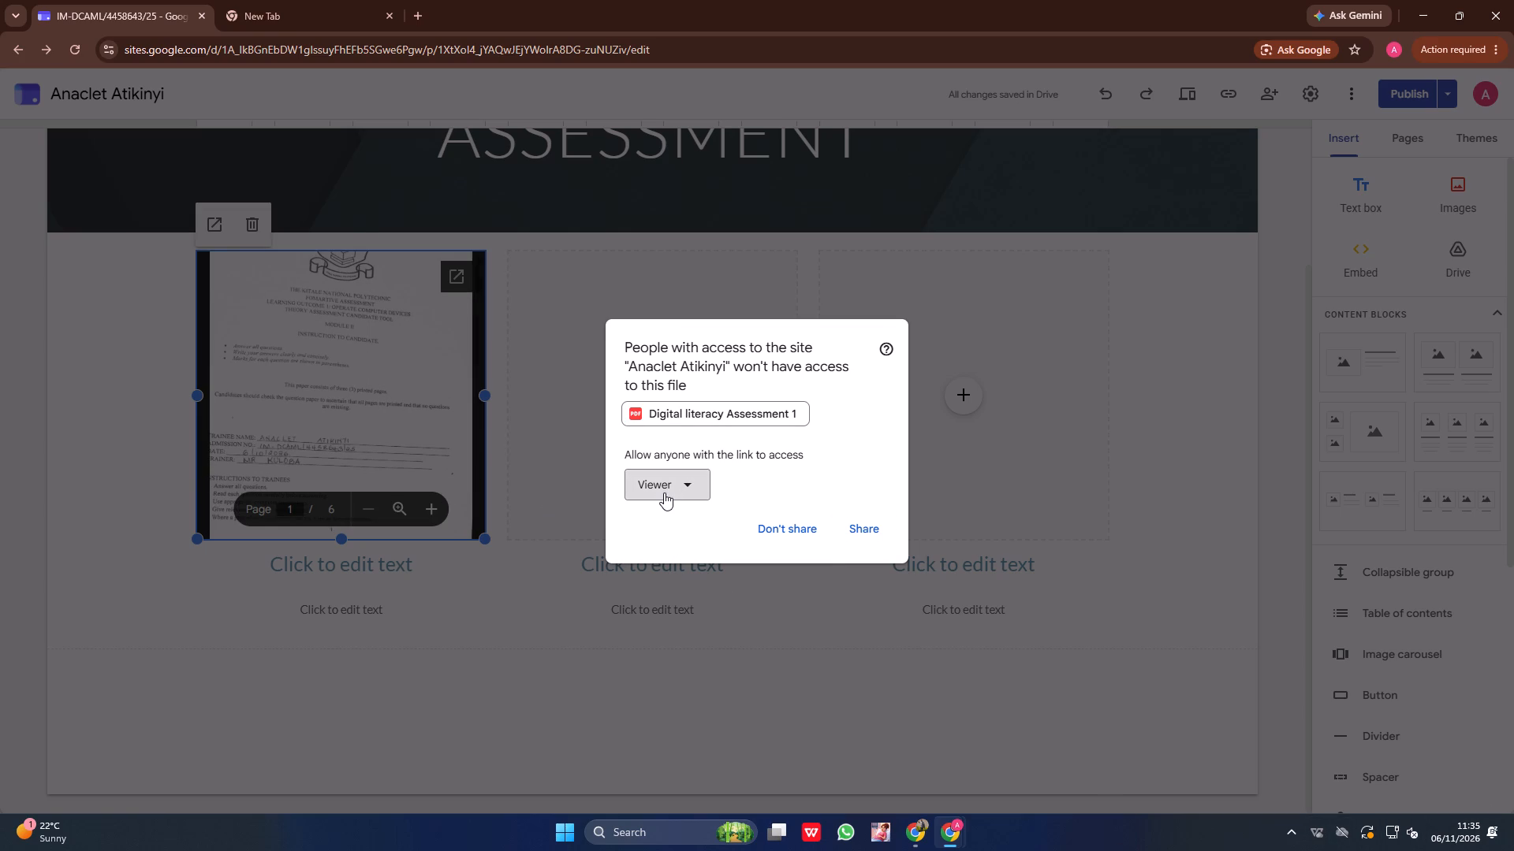
{"action": "left_click", "coordinate": [664, 493]}
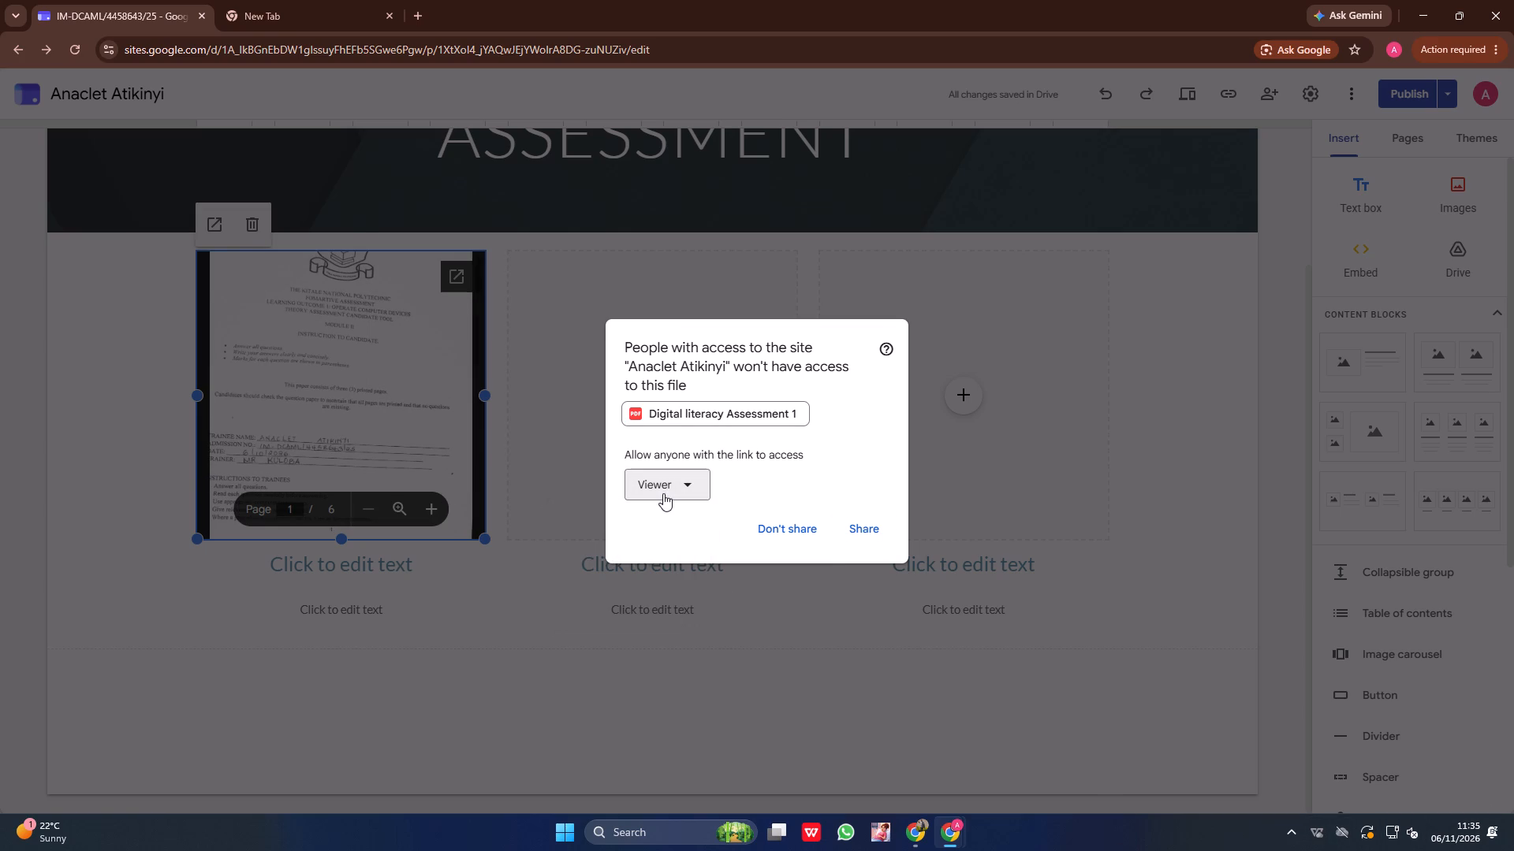
{"action": "left_click", "coordinate": [665, 490]}
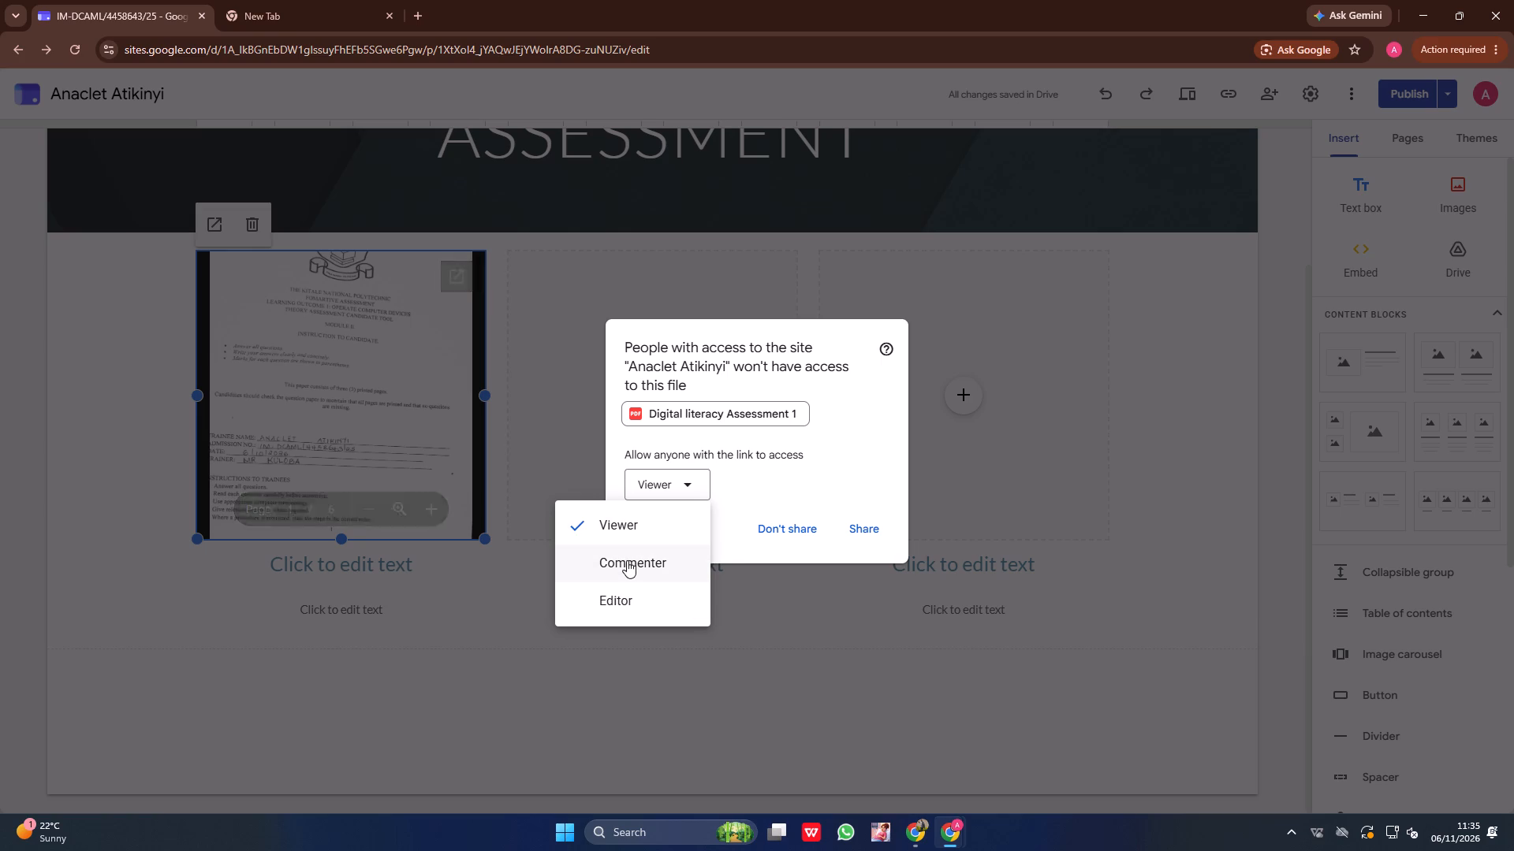
{"action": "left_click", "coordinate": [627, 560]}
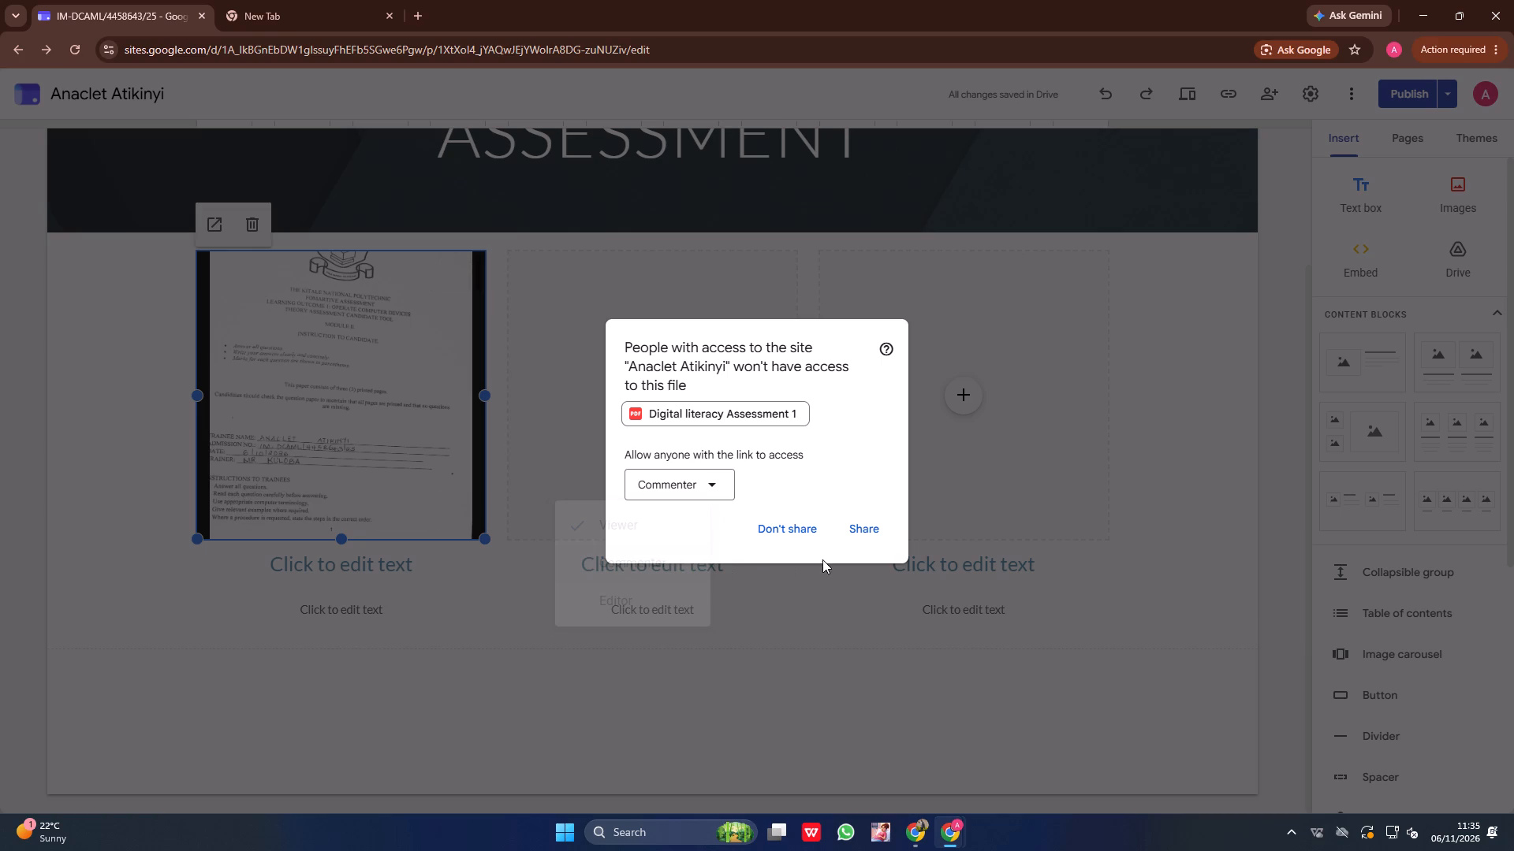
{"action": "left_click", "coordinate": [854, 537]}
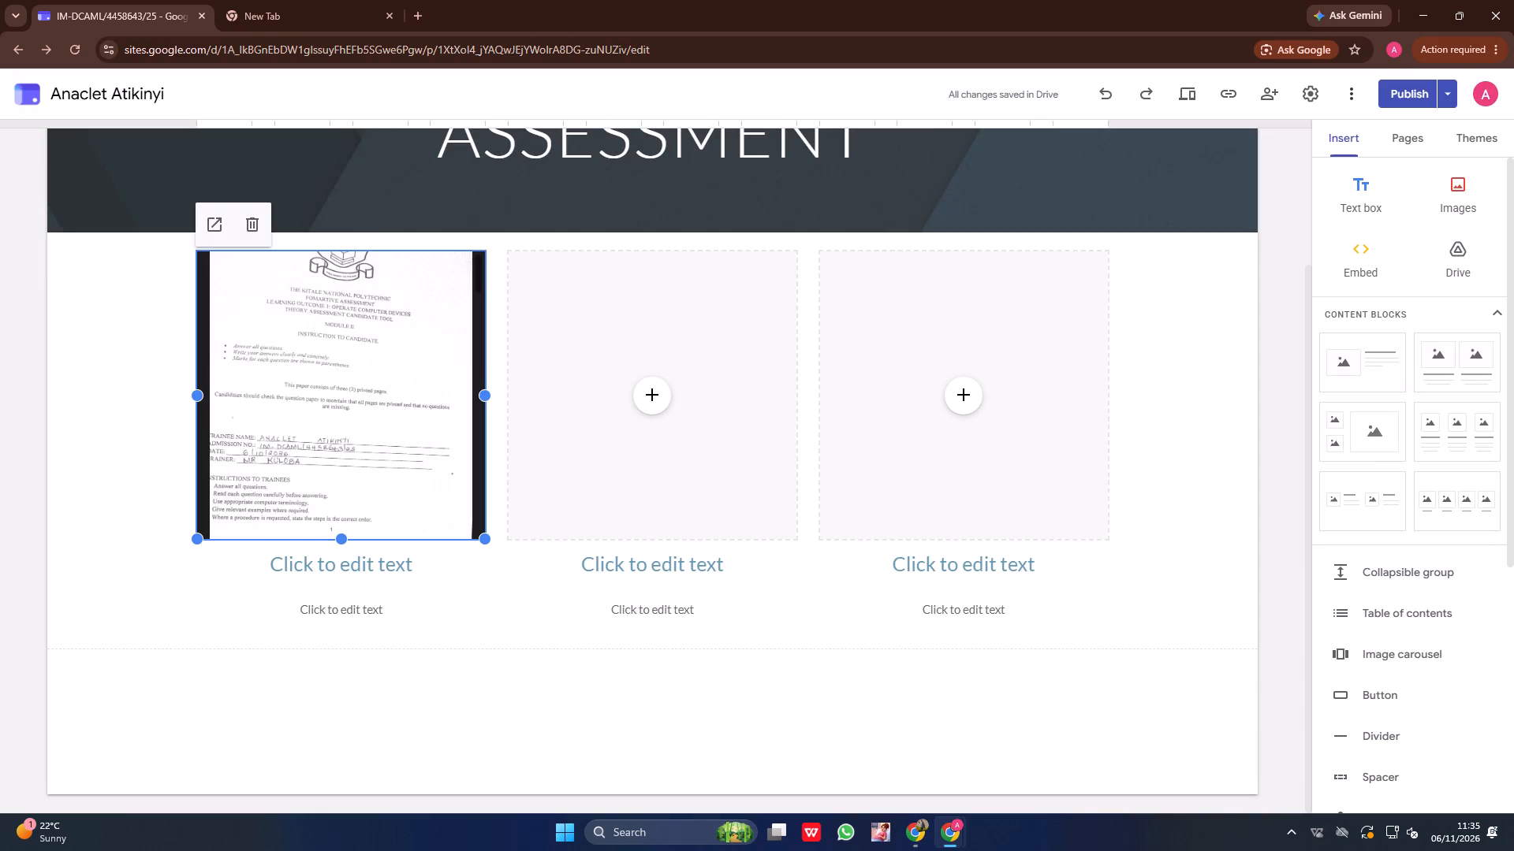
Enter the heading "ASSESSMENT 1" beneath the embedded Digital literacy PDF.
{"action": "left_click", "coordinate": [349, 575]}
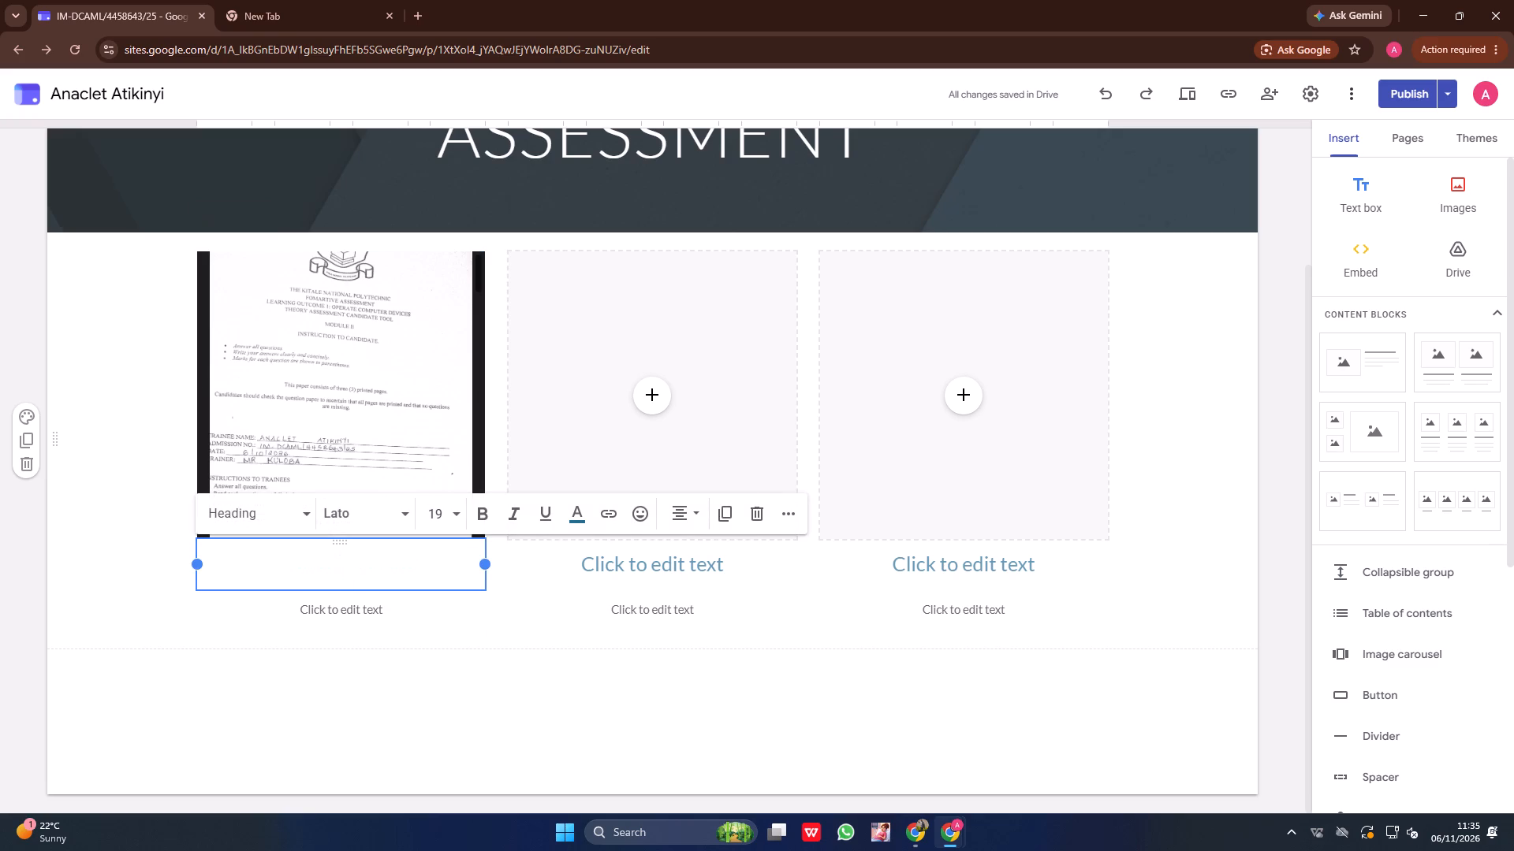
{"action": "type", "text": "ASSESS"}
{"action": "type", "text": "MENT"}
{"action": "key", "text": "space"}
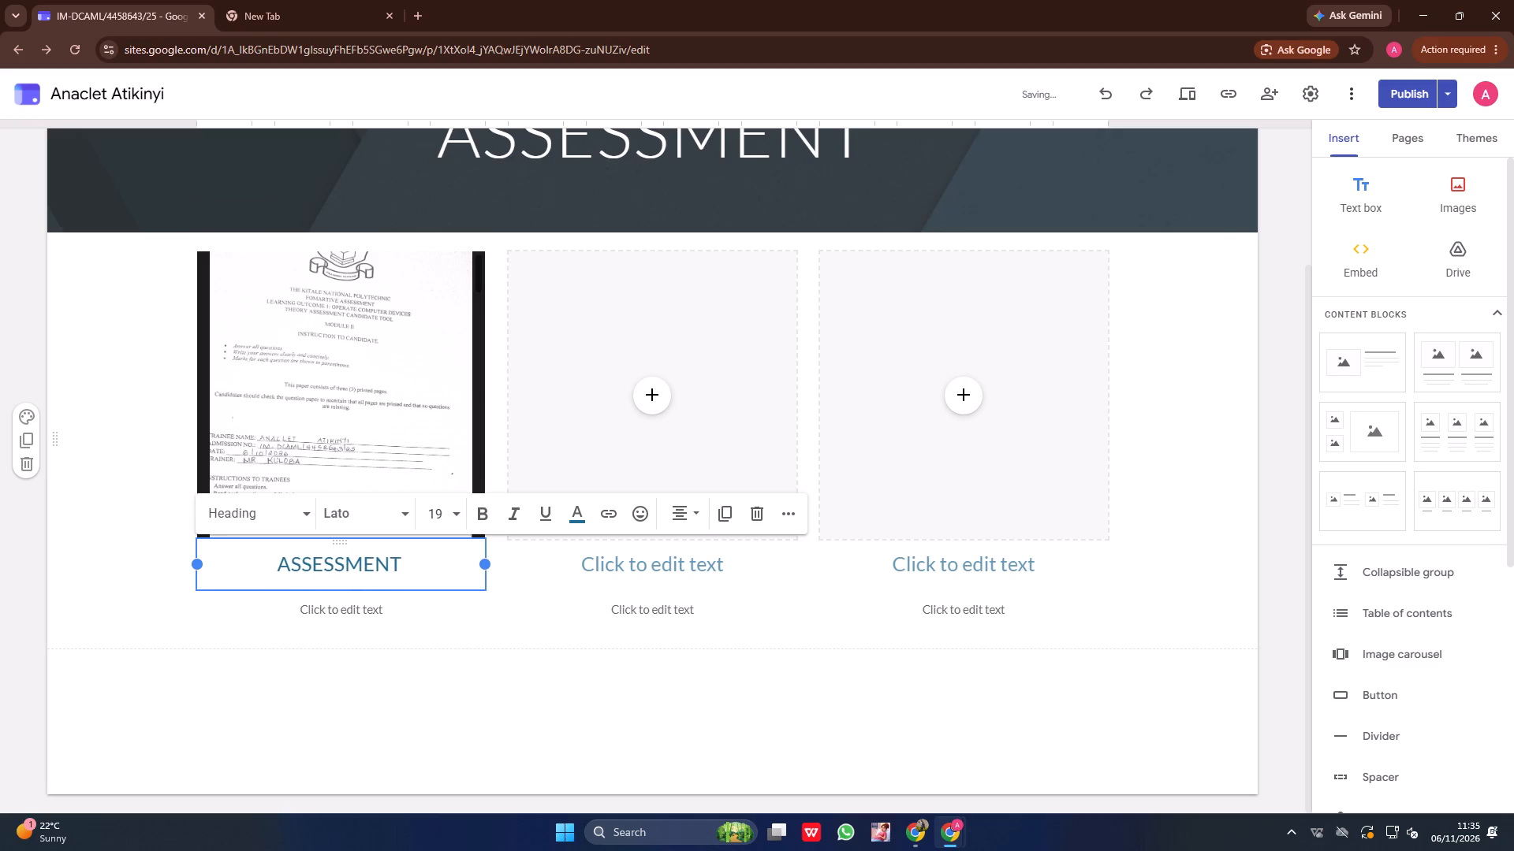
{"action": "key", "text": "1"}
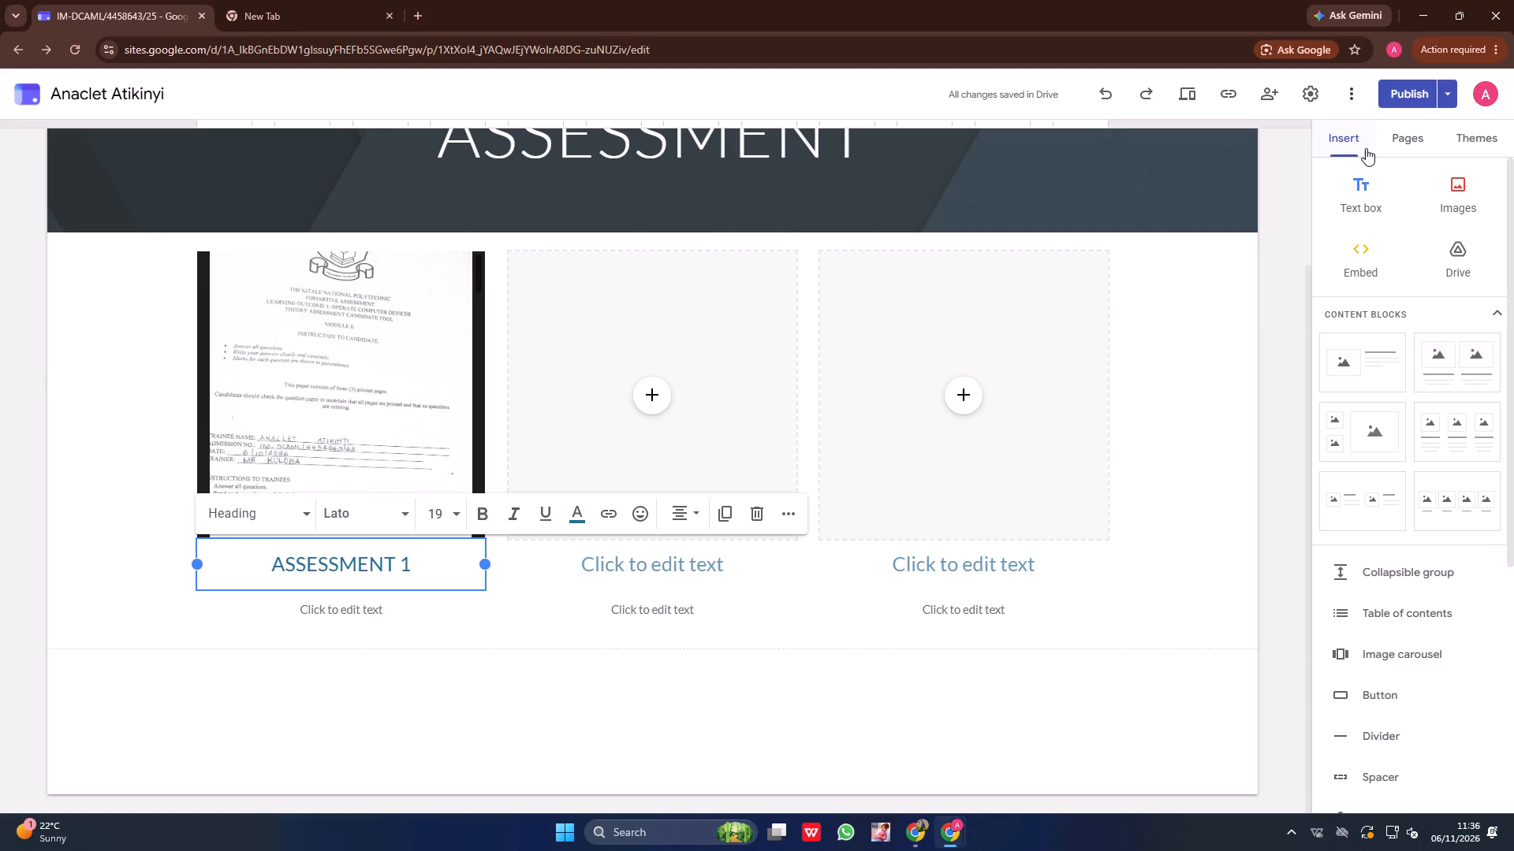
Add a three-column image-and-text block to the FORMMATIVE ASSESSMENT page under the "Apply Principles of foo..." unit.
{"action": "left_click", "coordinate": [1413, 147]}
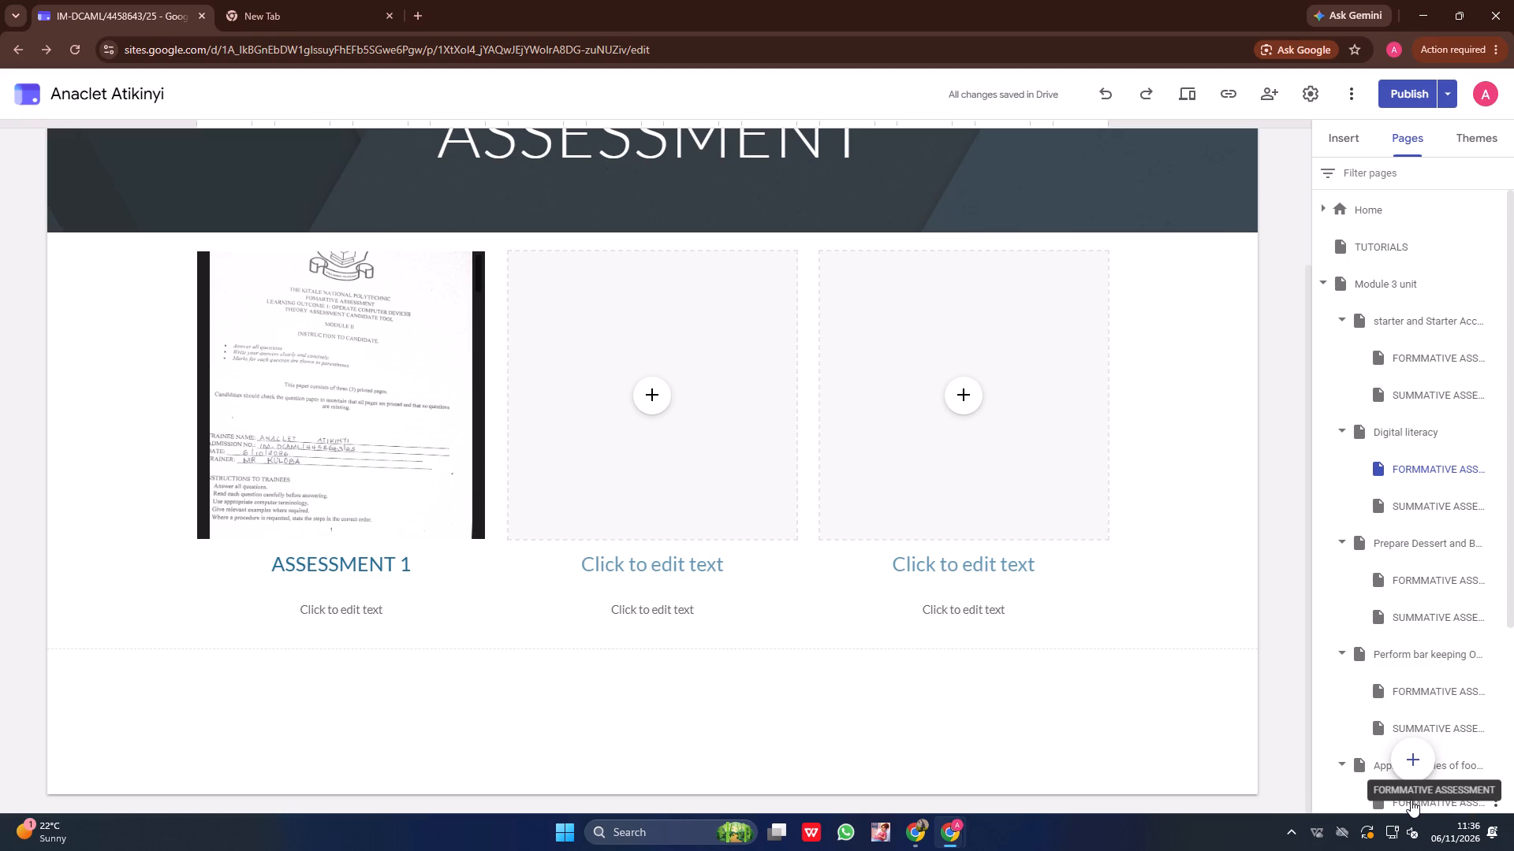
{"action": "scroll", "coordinate": [1410, 800], "scroll_direction": "down", "scroll_amount": 2}
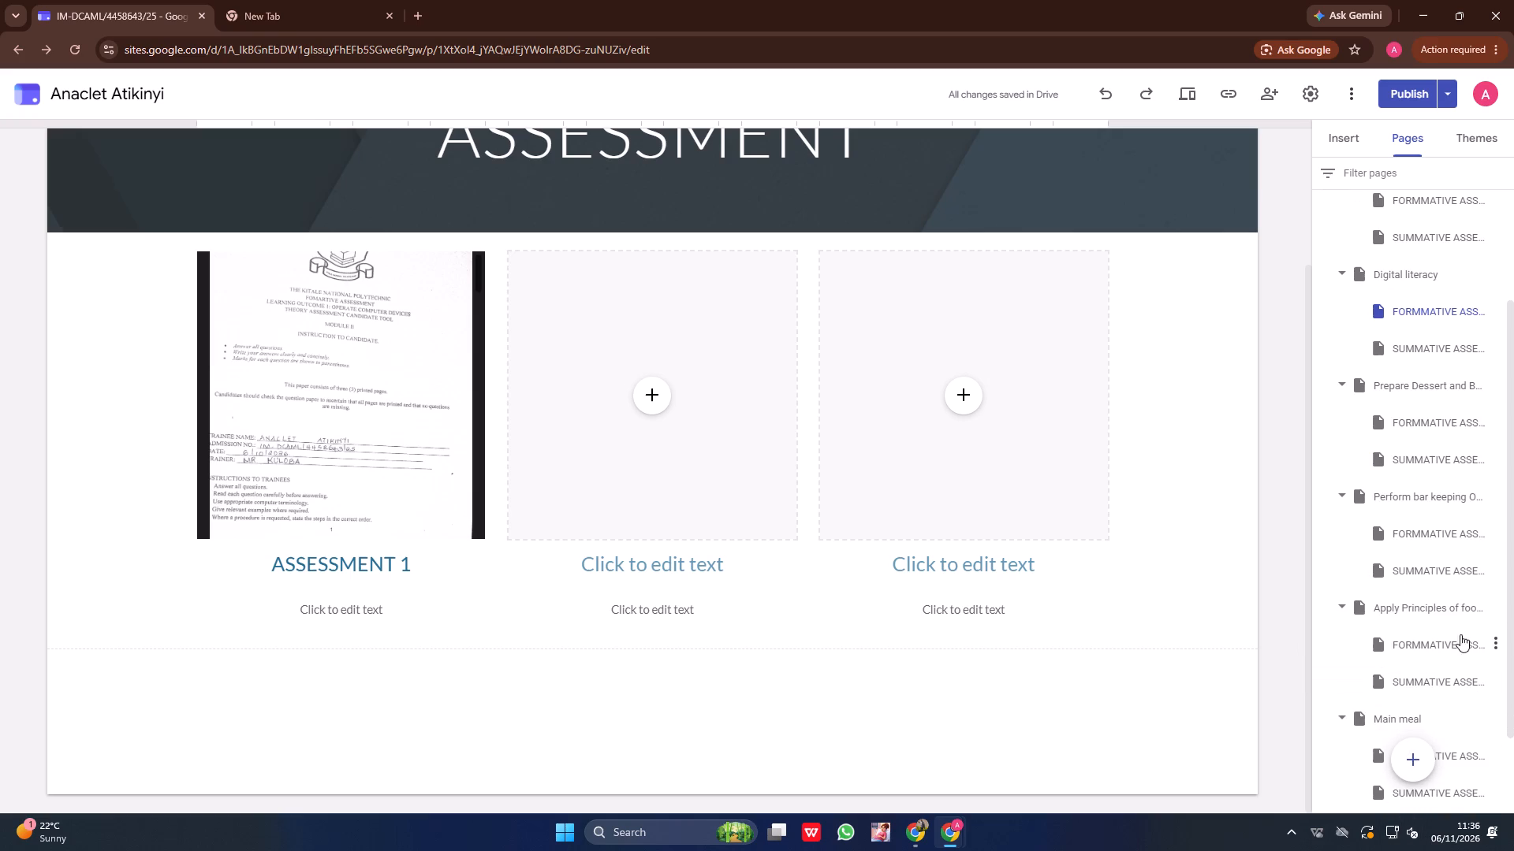
{"action": "left_click", "coordinate": [1483, 642]}
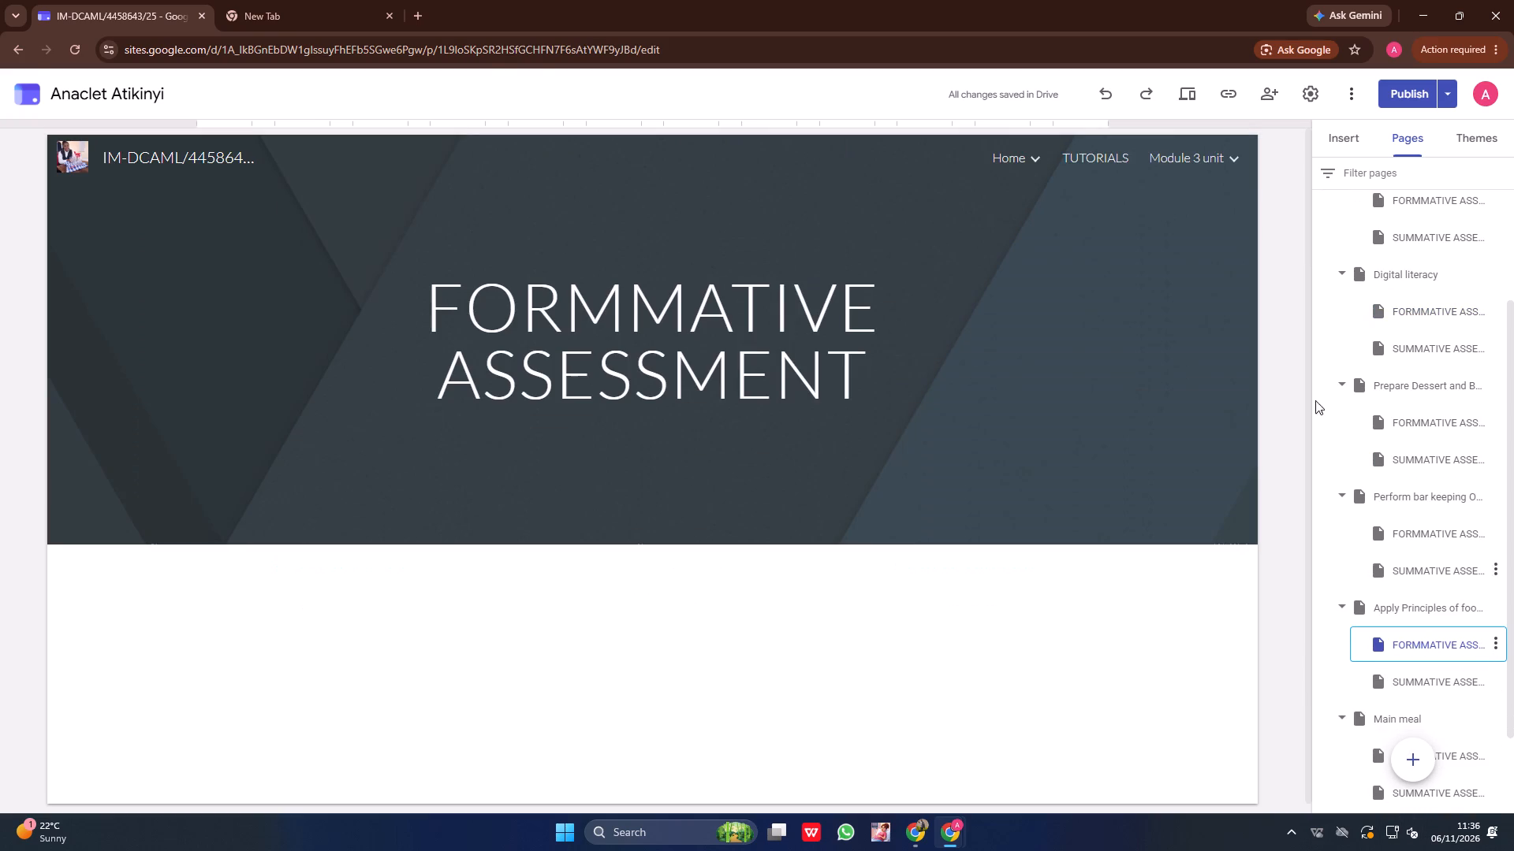
{"action": "left_click", "coordinate": [1350, 139]}
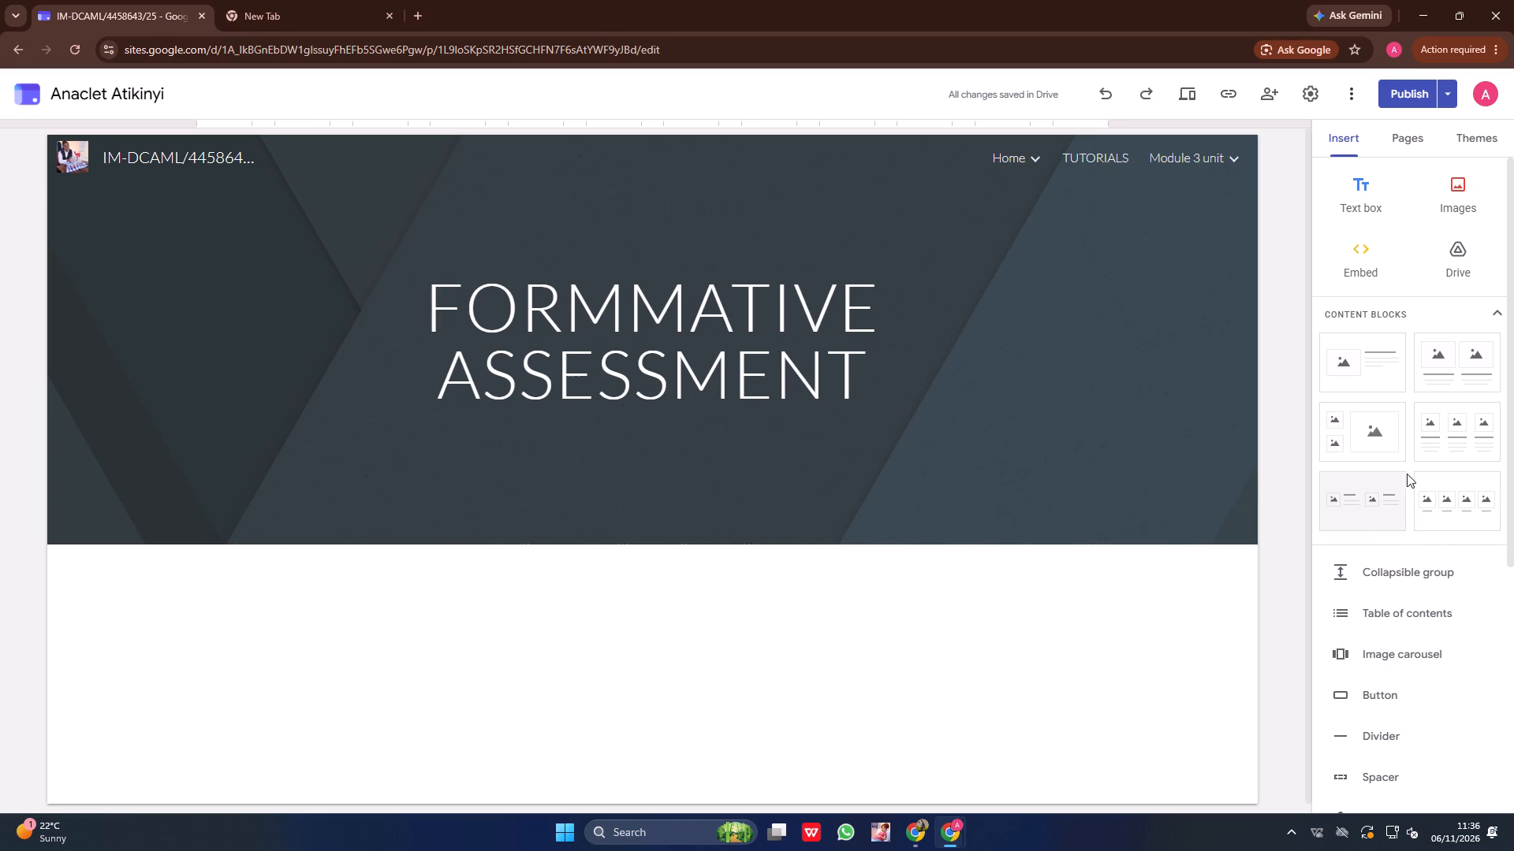
{"action": "left_click", "coordinate": [1452, 426]}
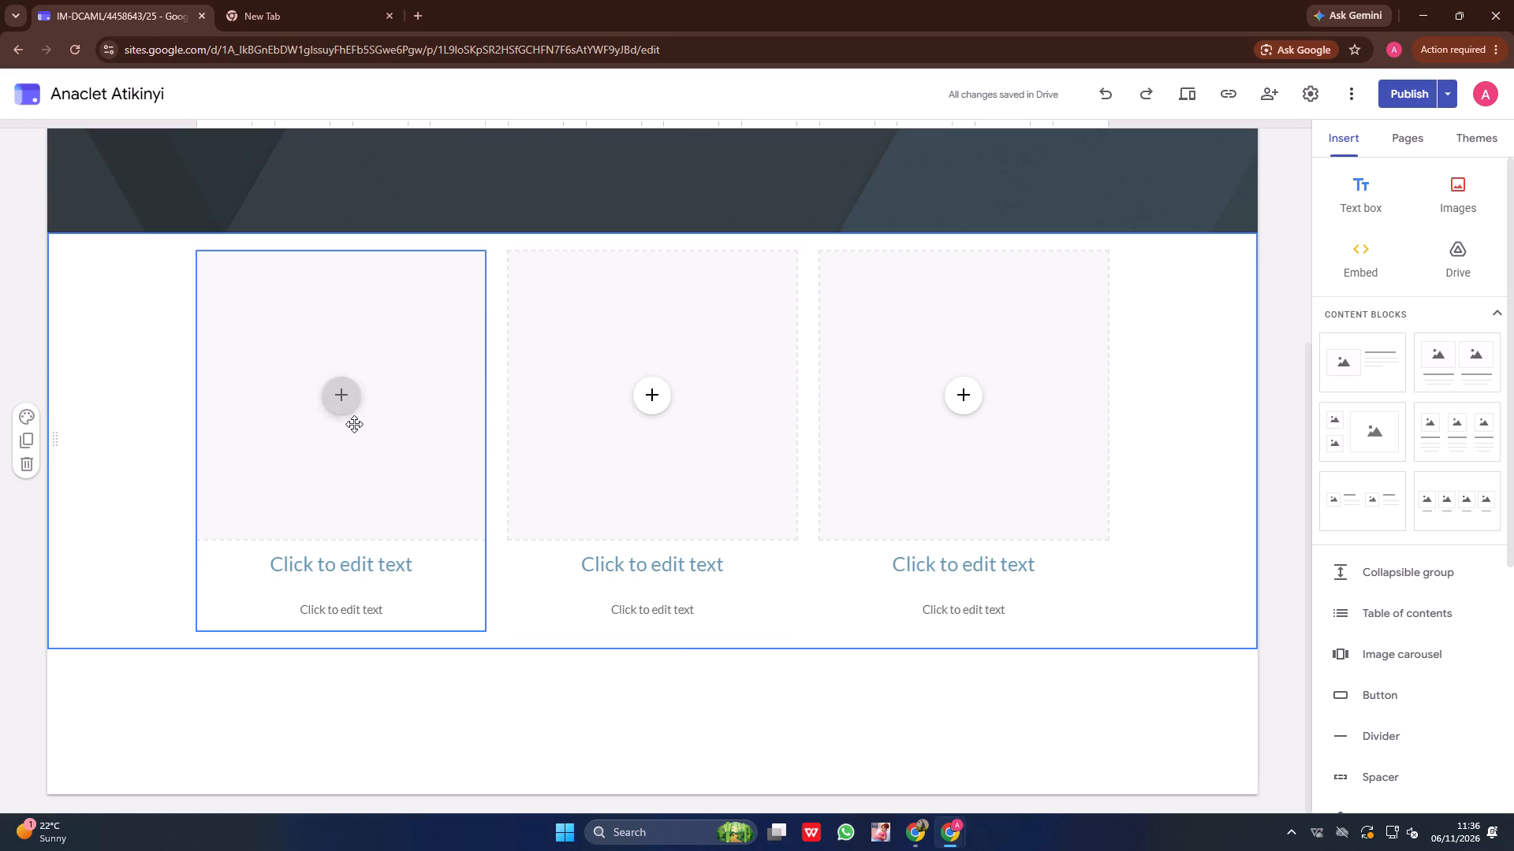
Insert the Food Science Assessment 1 PDF from Drive into the first placeholder of the new block.
{"action": "left_click", "coordinate": [344, 398]}
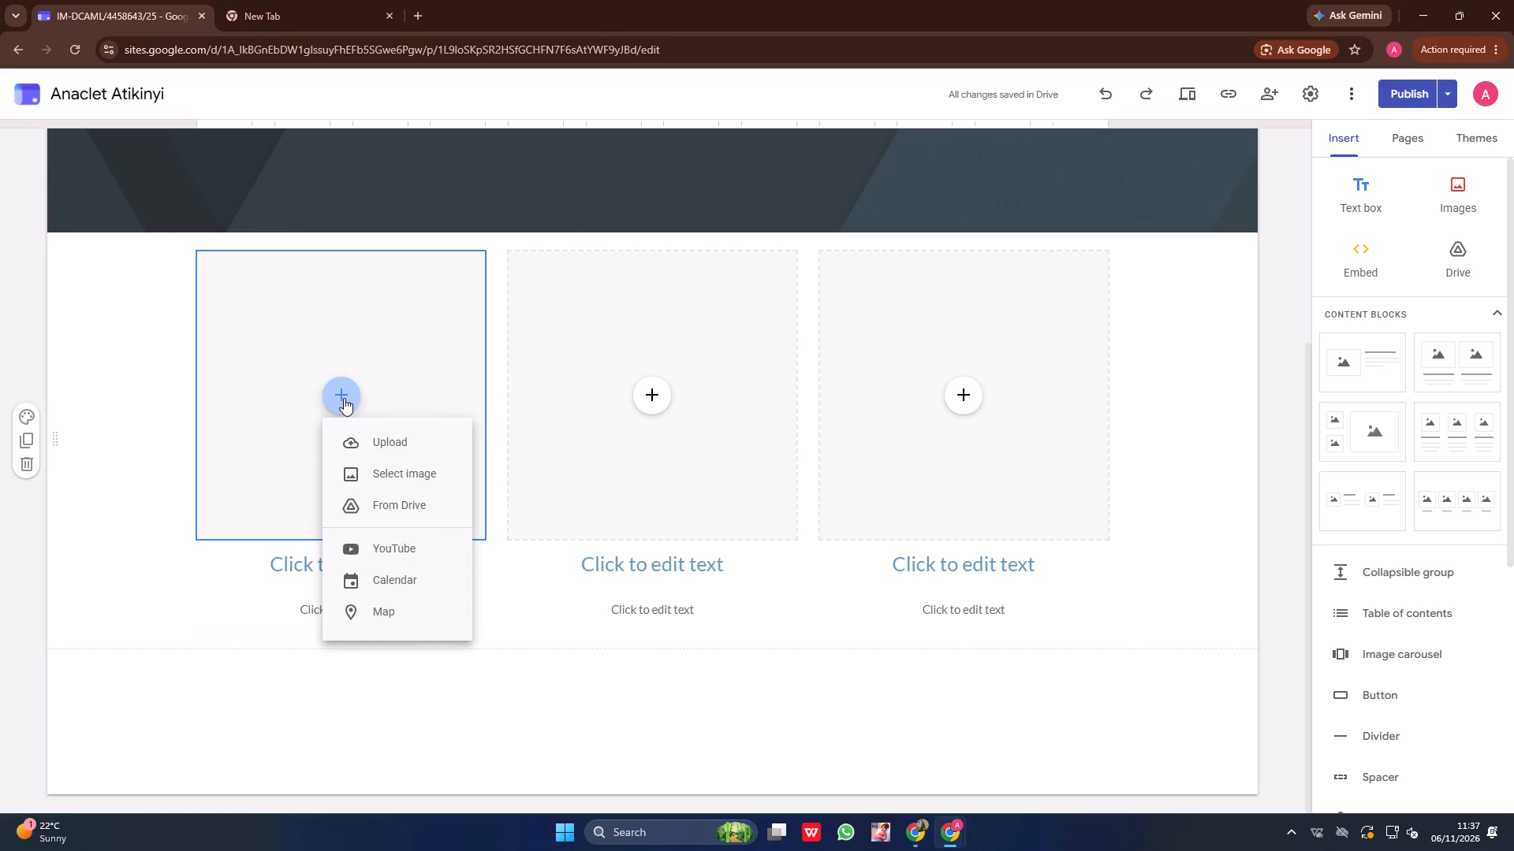
{"action": "left_click", "coordinate": [390, 502]}
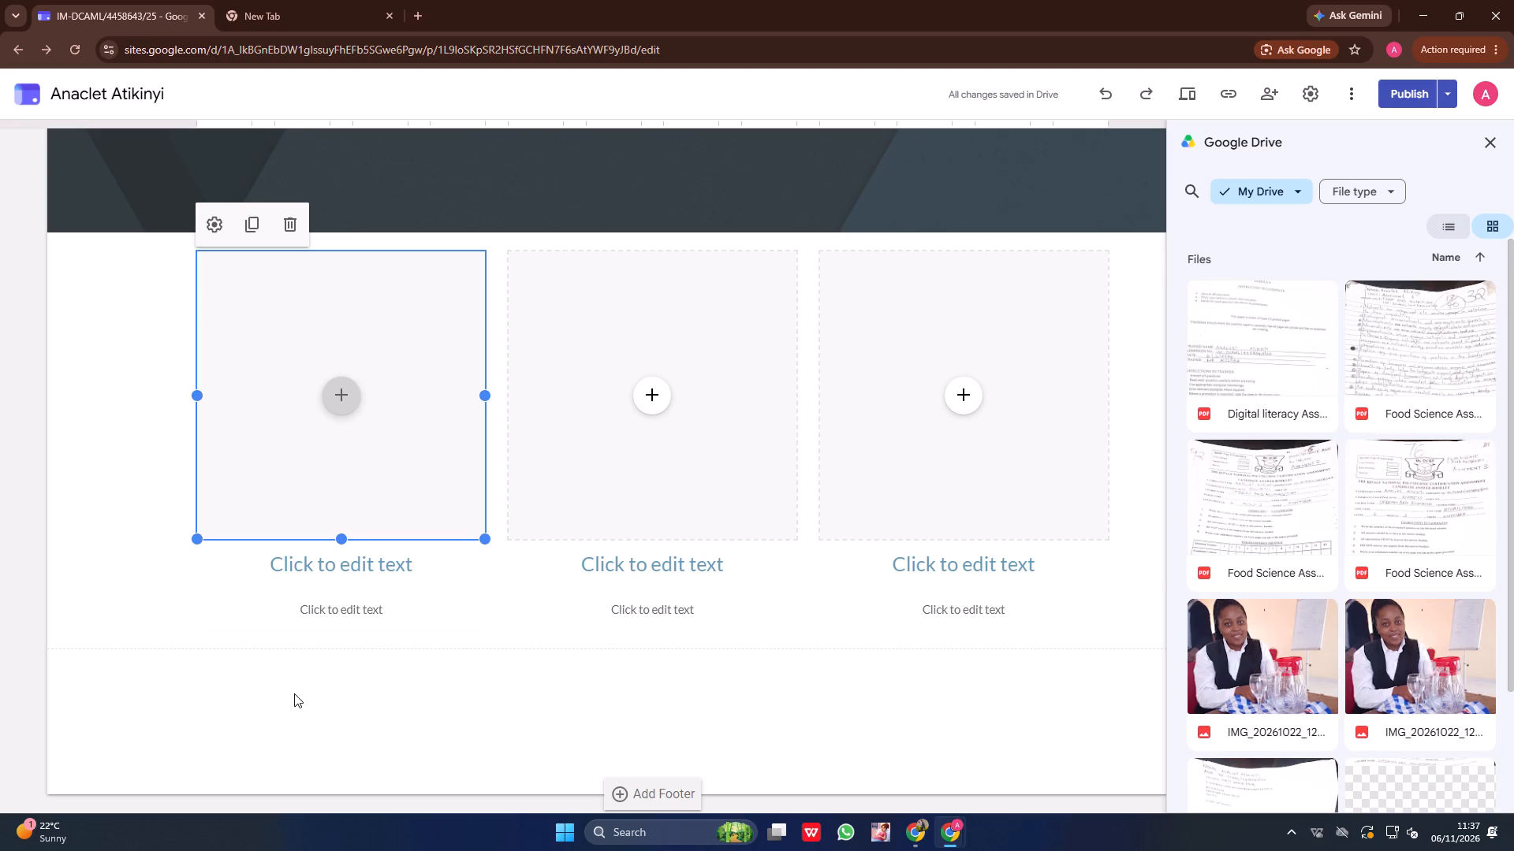
{"action": "left_click", "coordinate": [1464, 396]}
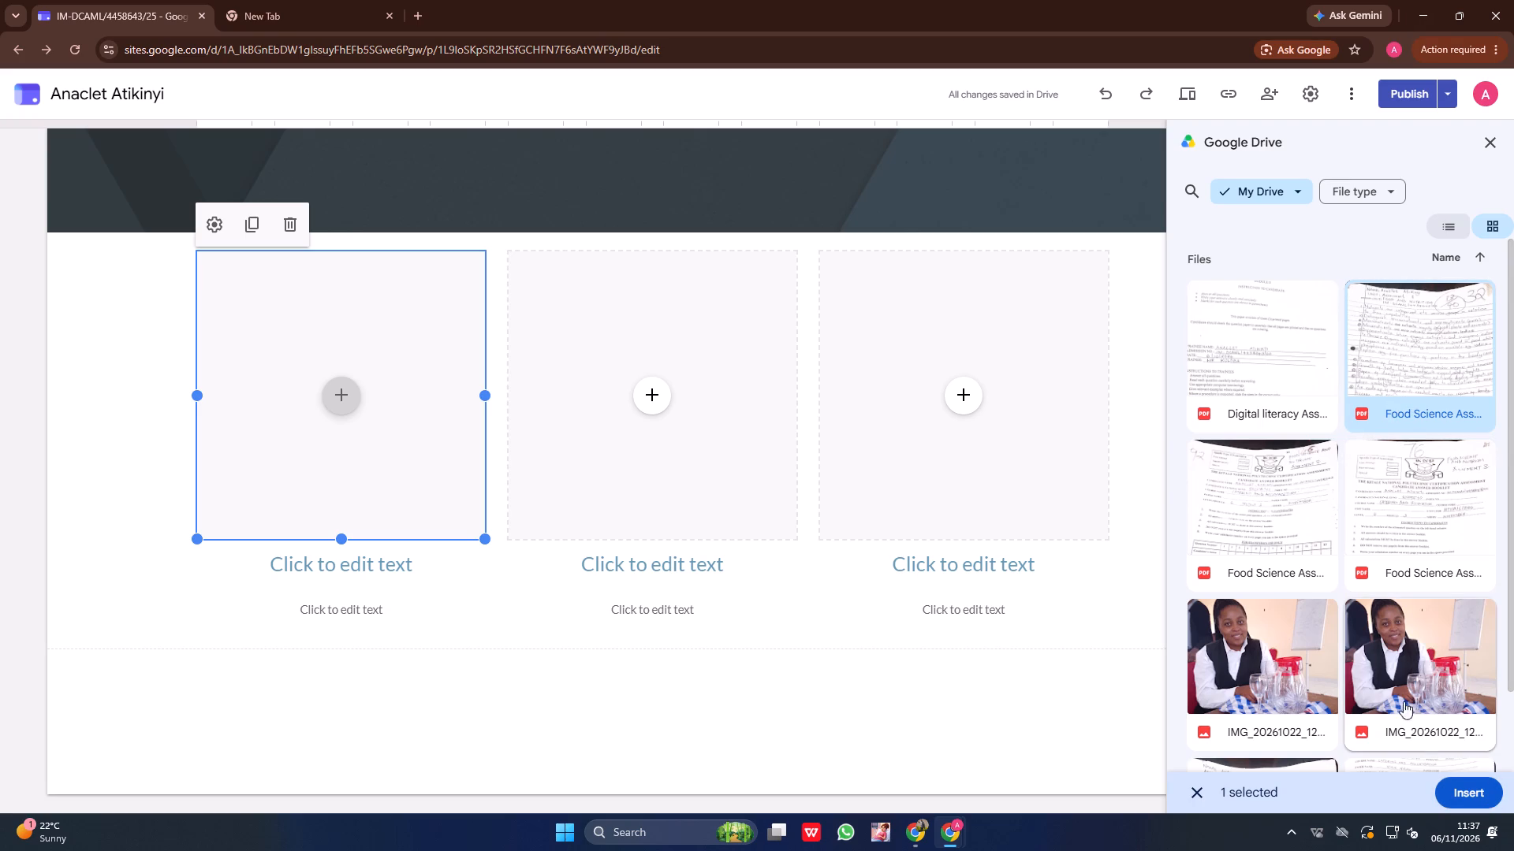
{"action": "left_click", "coordinate": [1454, 786]}
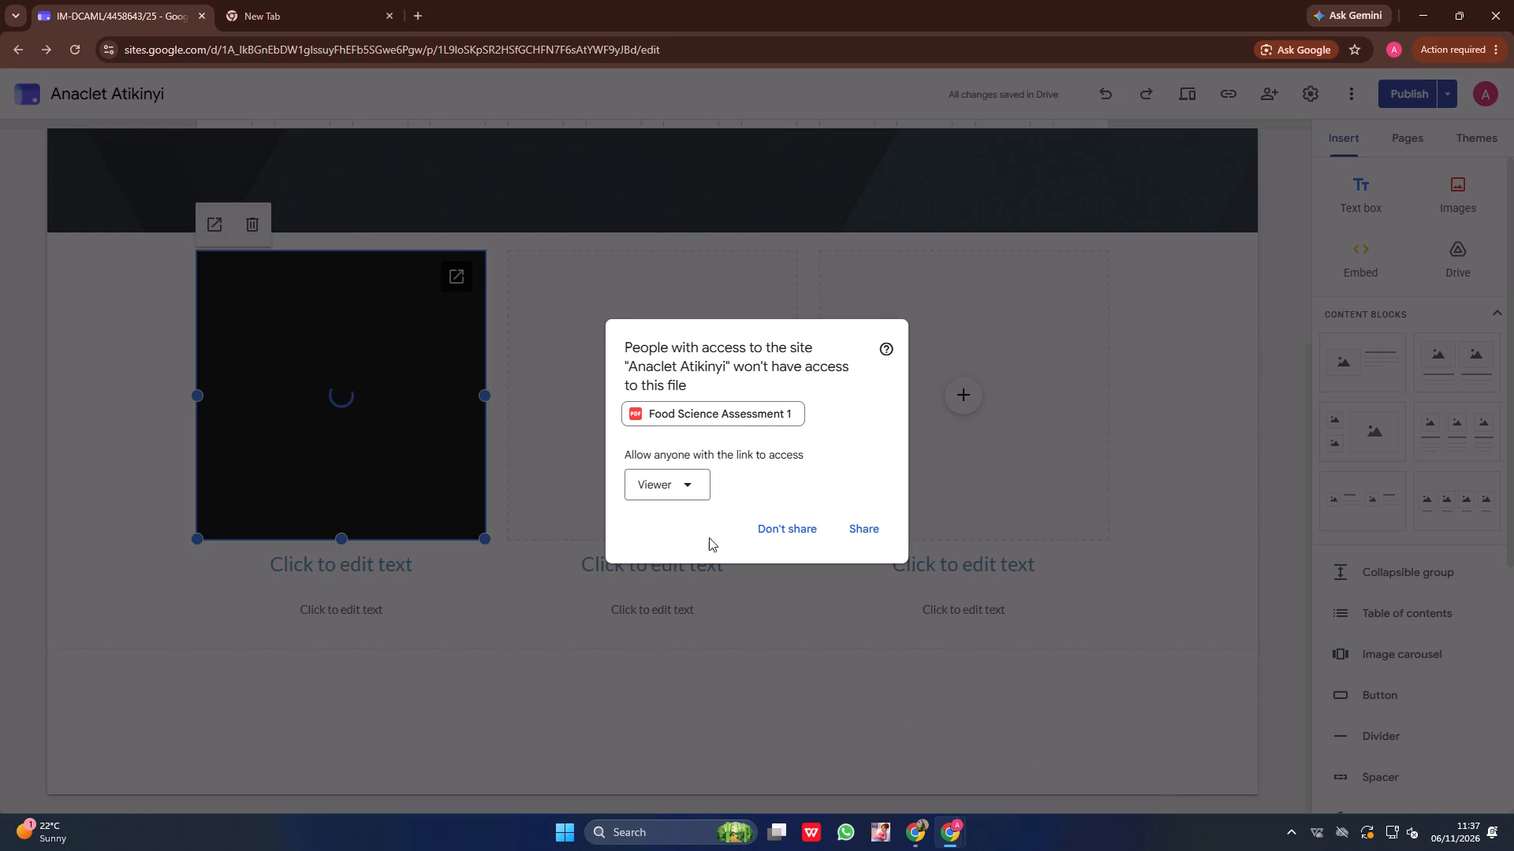
Share the Food Science Assessment 1 file with anyone who has the link as Commenter.
{"action": "left_click", "coordinate": [695, 486]}
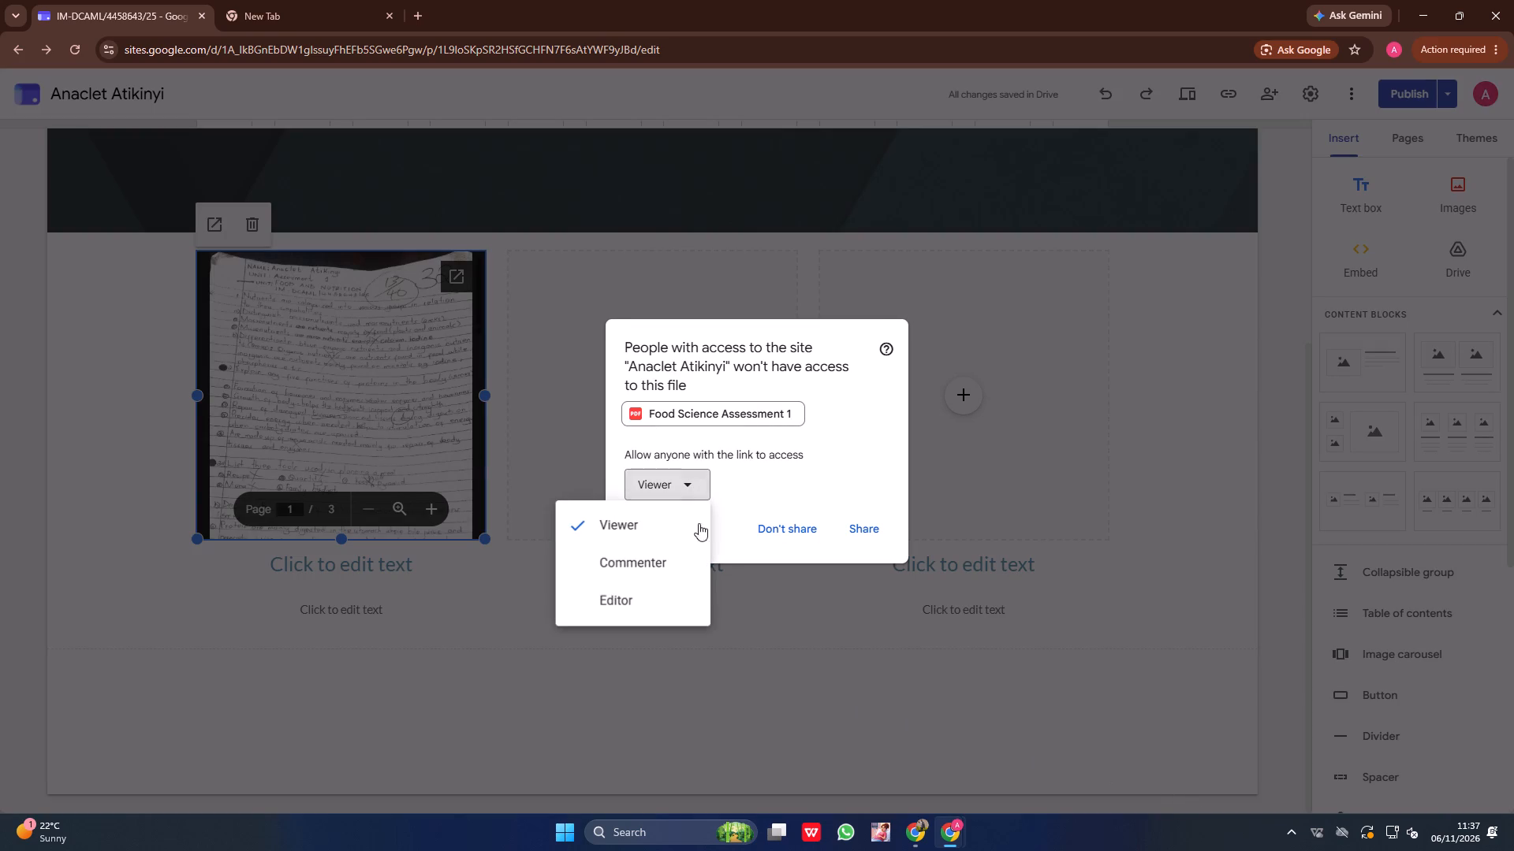
{"action": "left_click", "coordinate": [683, 563]}
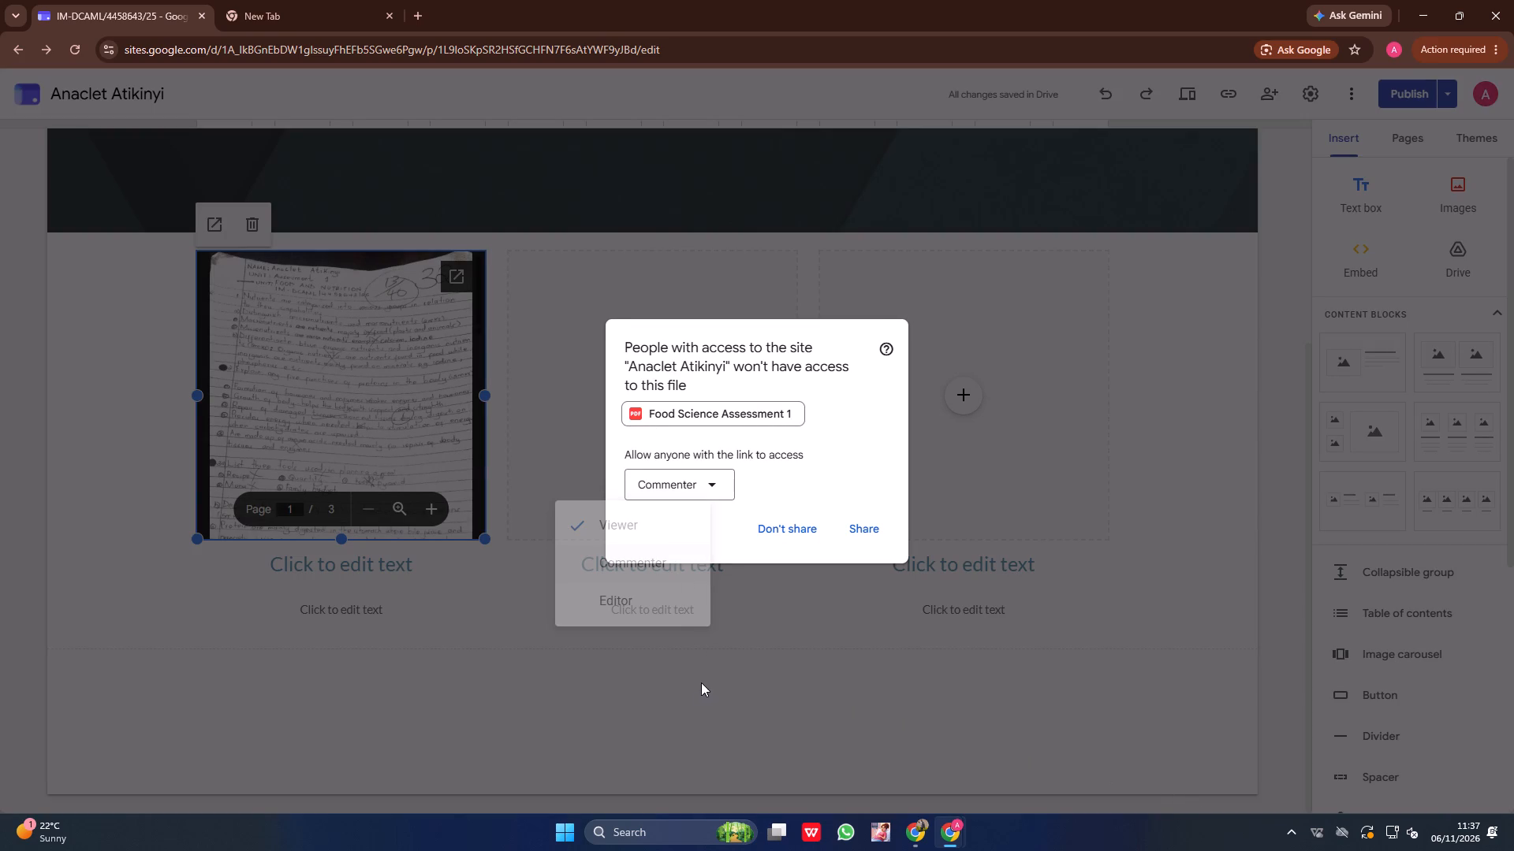
{"action": "left_click", "coordinate": [876, 530]}
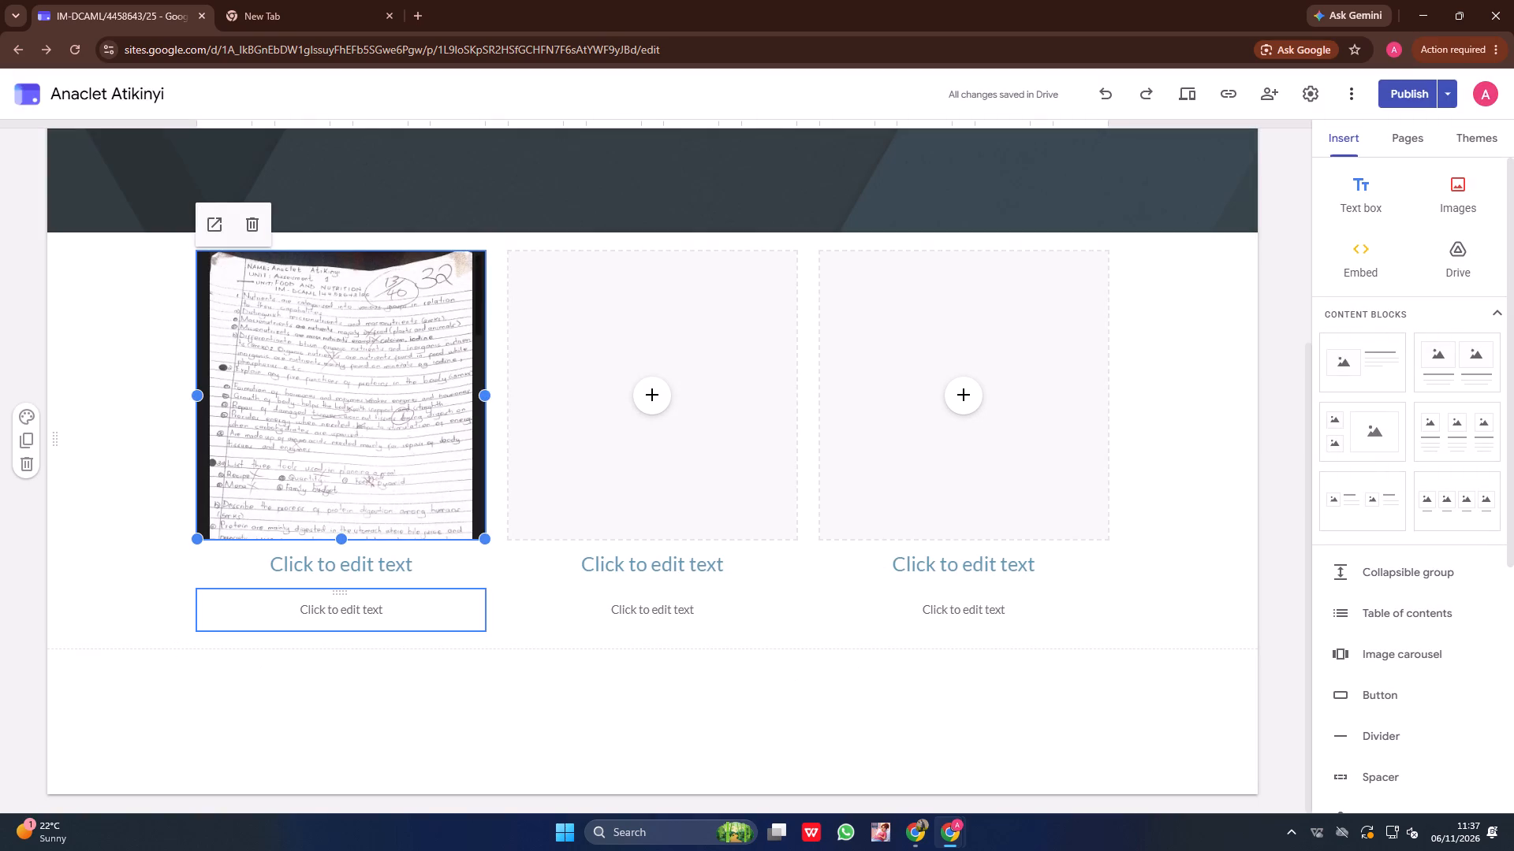
Enter the heading "ASSESSMENT 1" beneath the embedded Food Science PDF.
{"action": "left_click", "coordinate": [347, 586]}
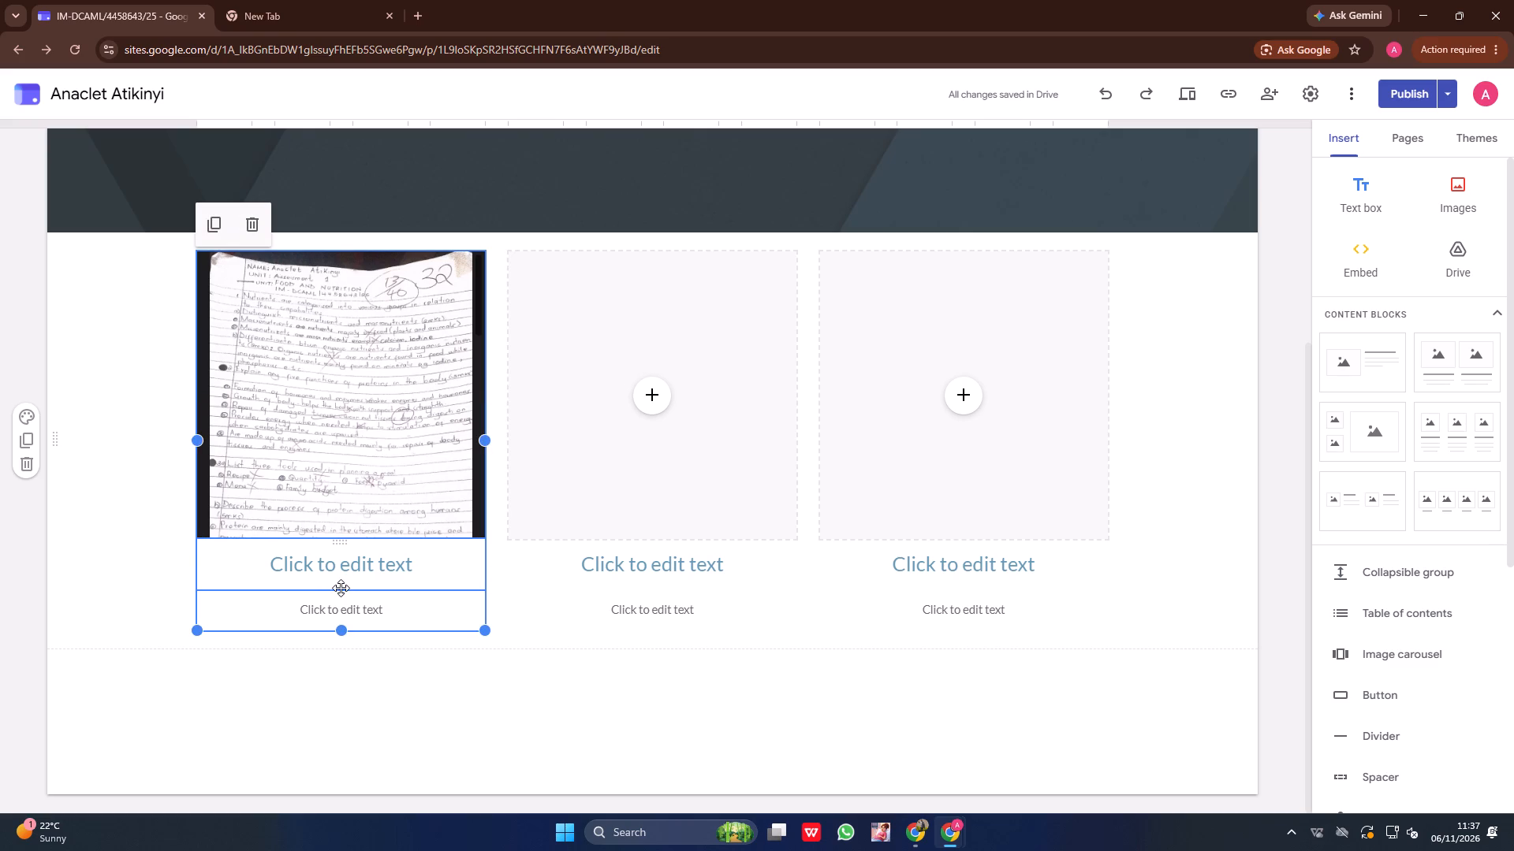
{"action": "left_click", "coordinate": [337, 562]}
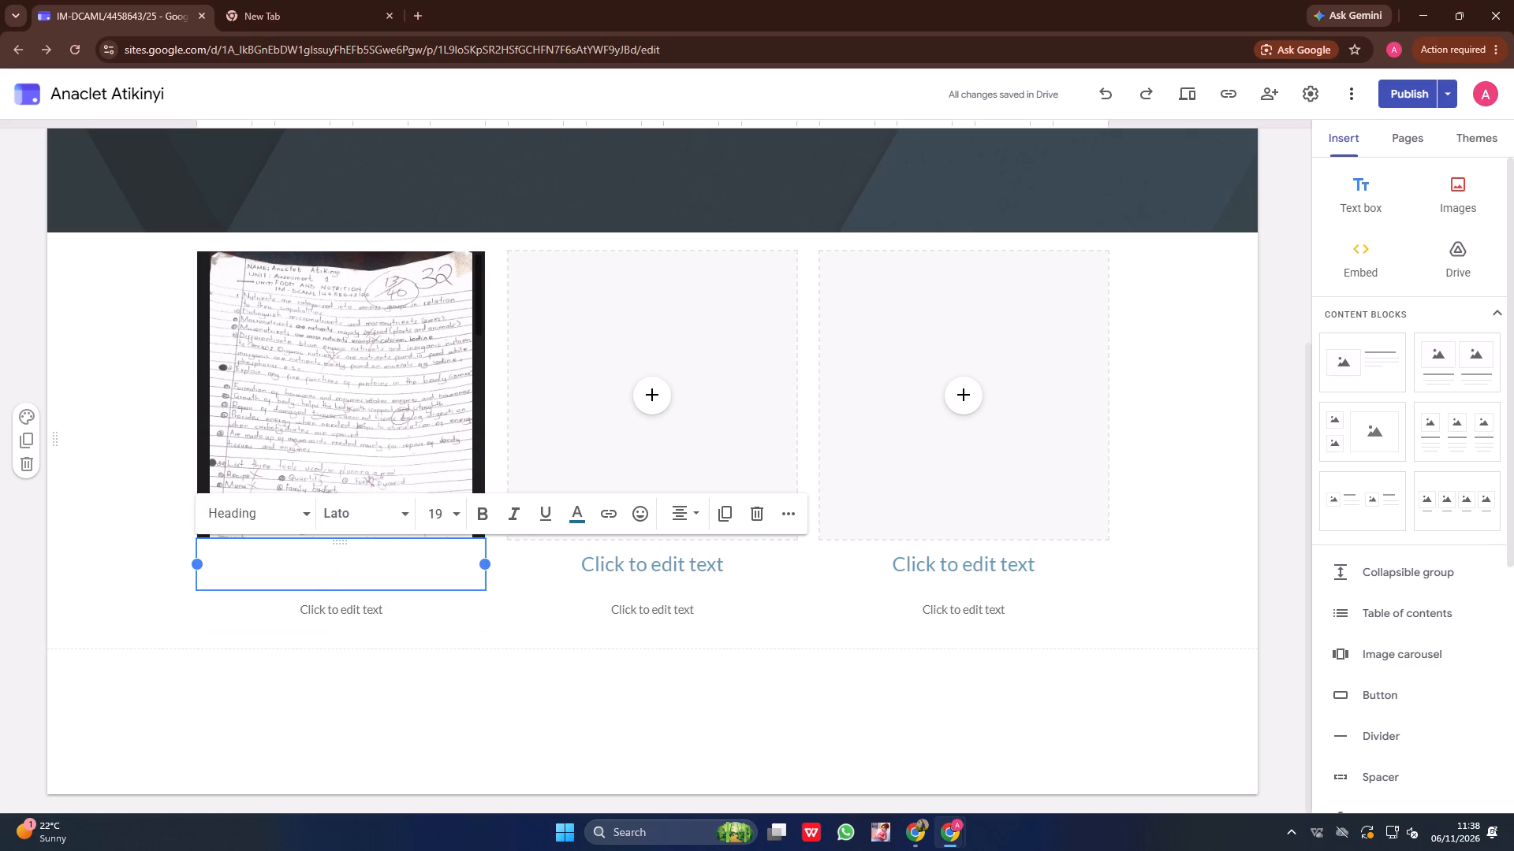
{"action": "type", "text": "ASSESS"}
{"action": "type", "text": "ME"}
{"action": "type", "text": "NT"}
{"action": "key", "text": "space"}
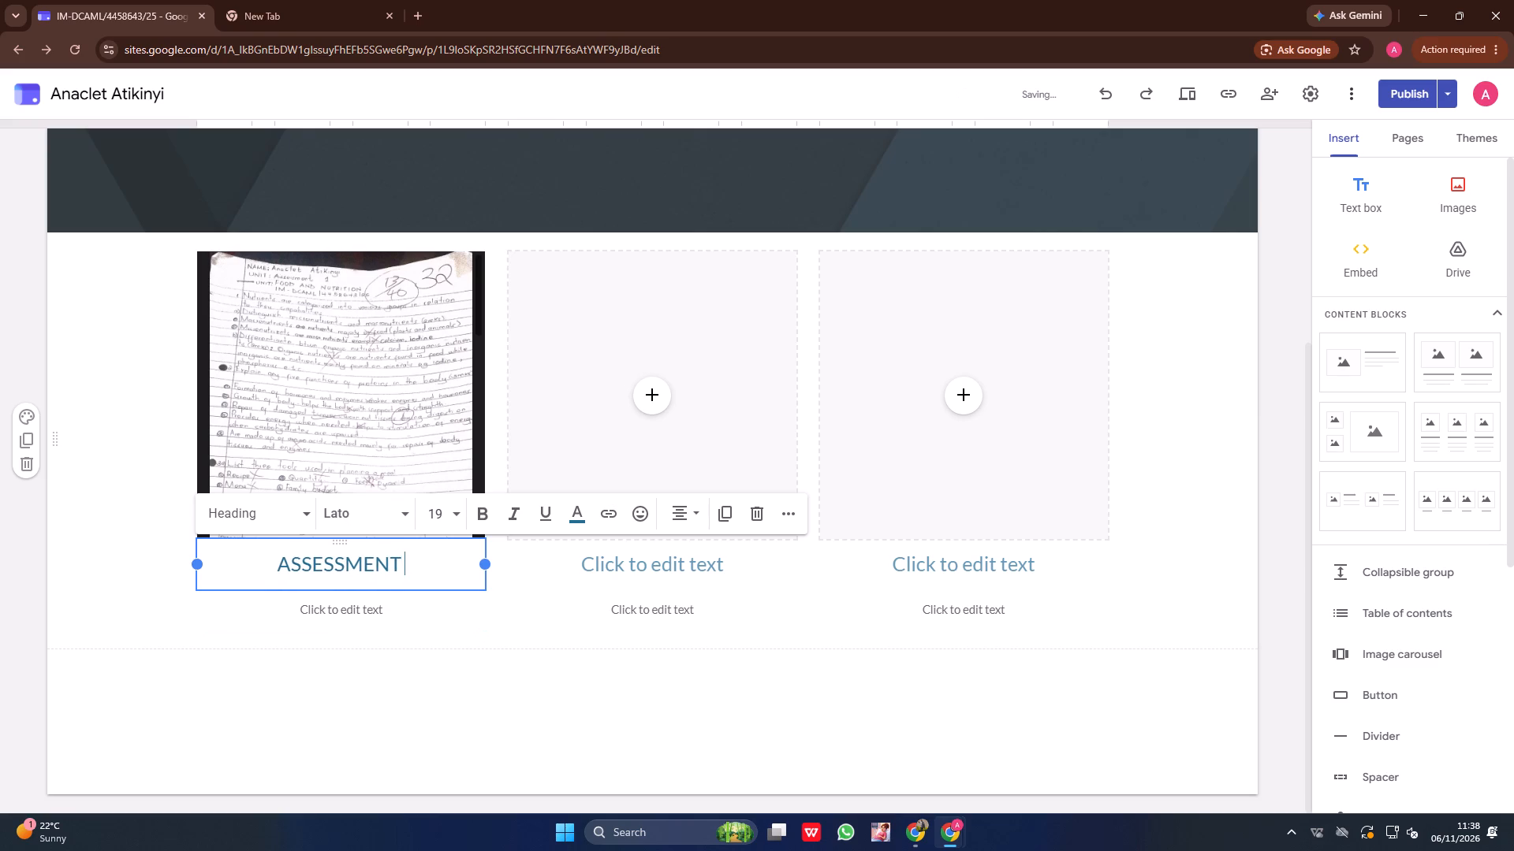
{"action": "key", "text": "1"}
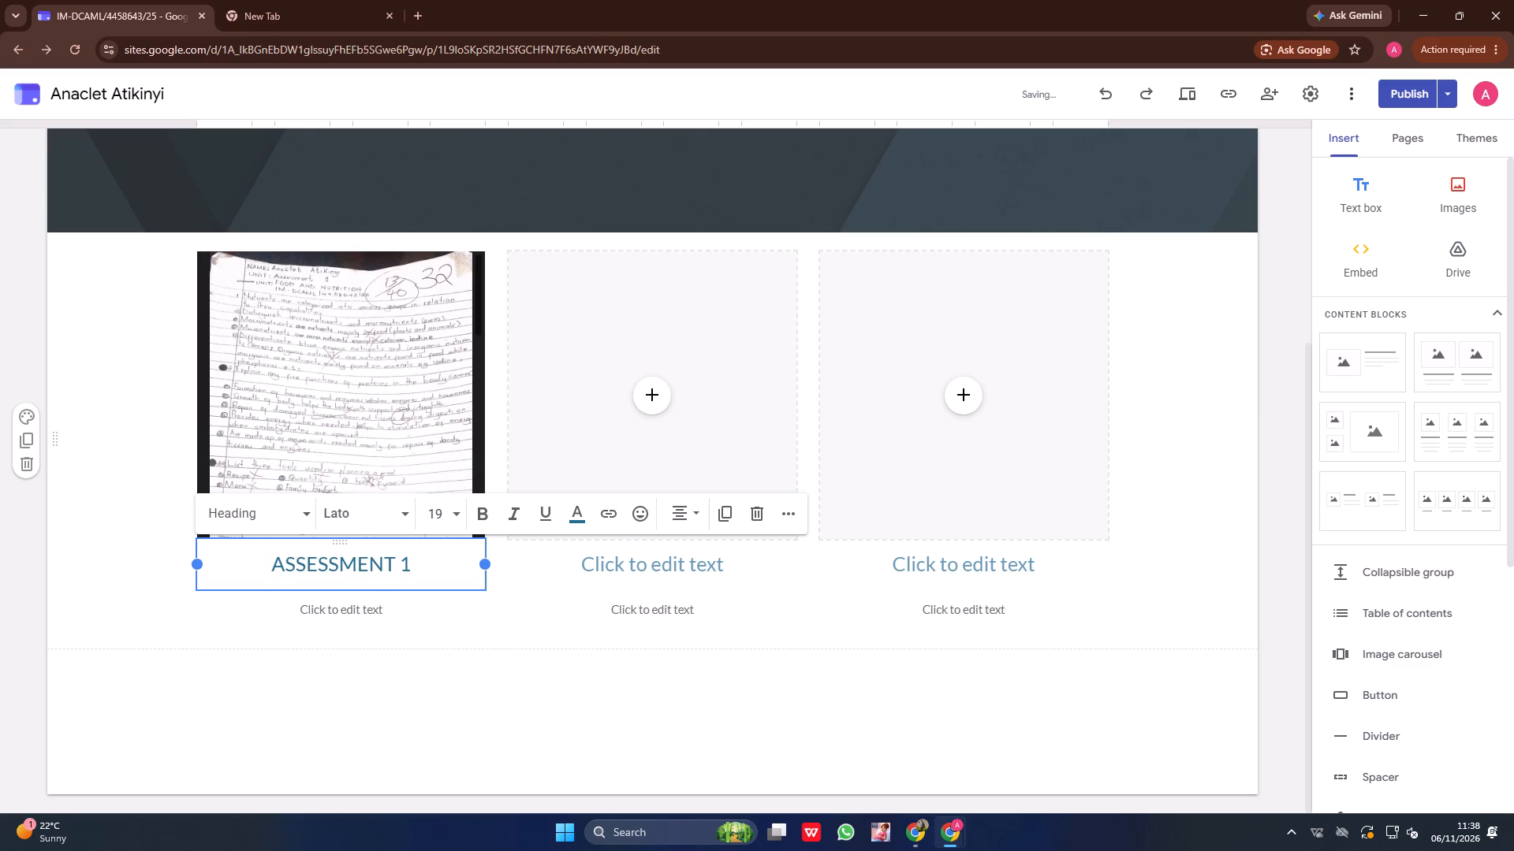
Insert the Food Science Assessment 2 PDF from Drive into the middle placeholder of the three-column block.
{"action": "left_click", "coordinate": [652, 410]}
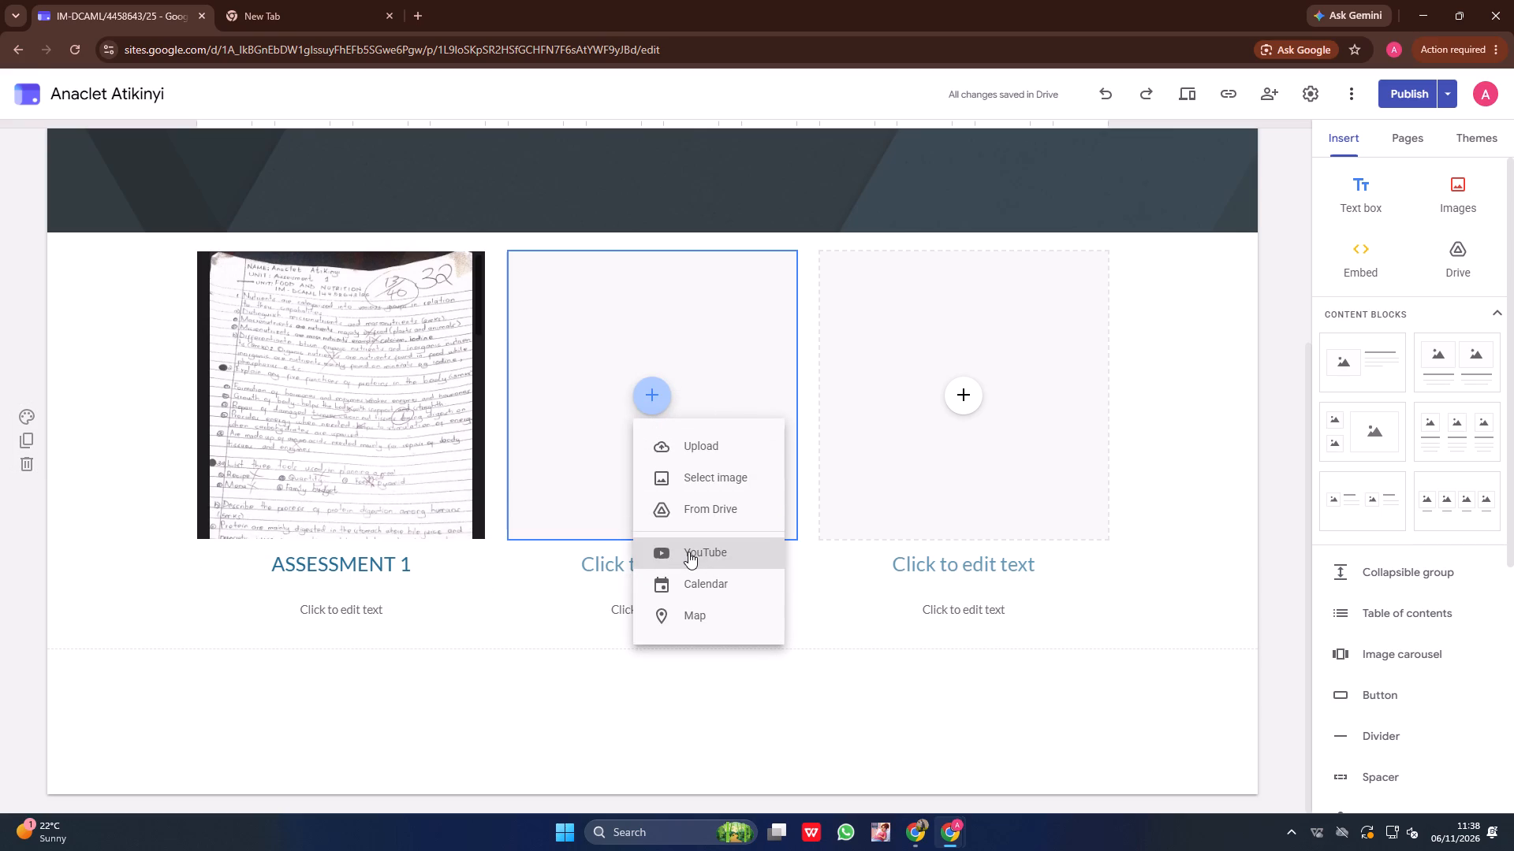
{"action": "left_click", "coordinate": [695, 512]}
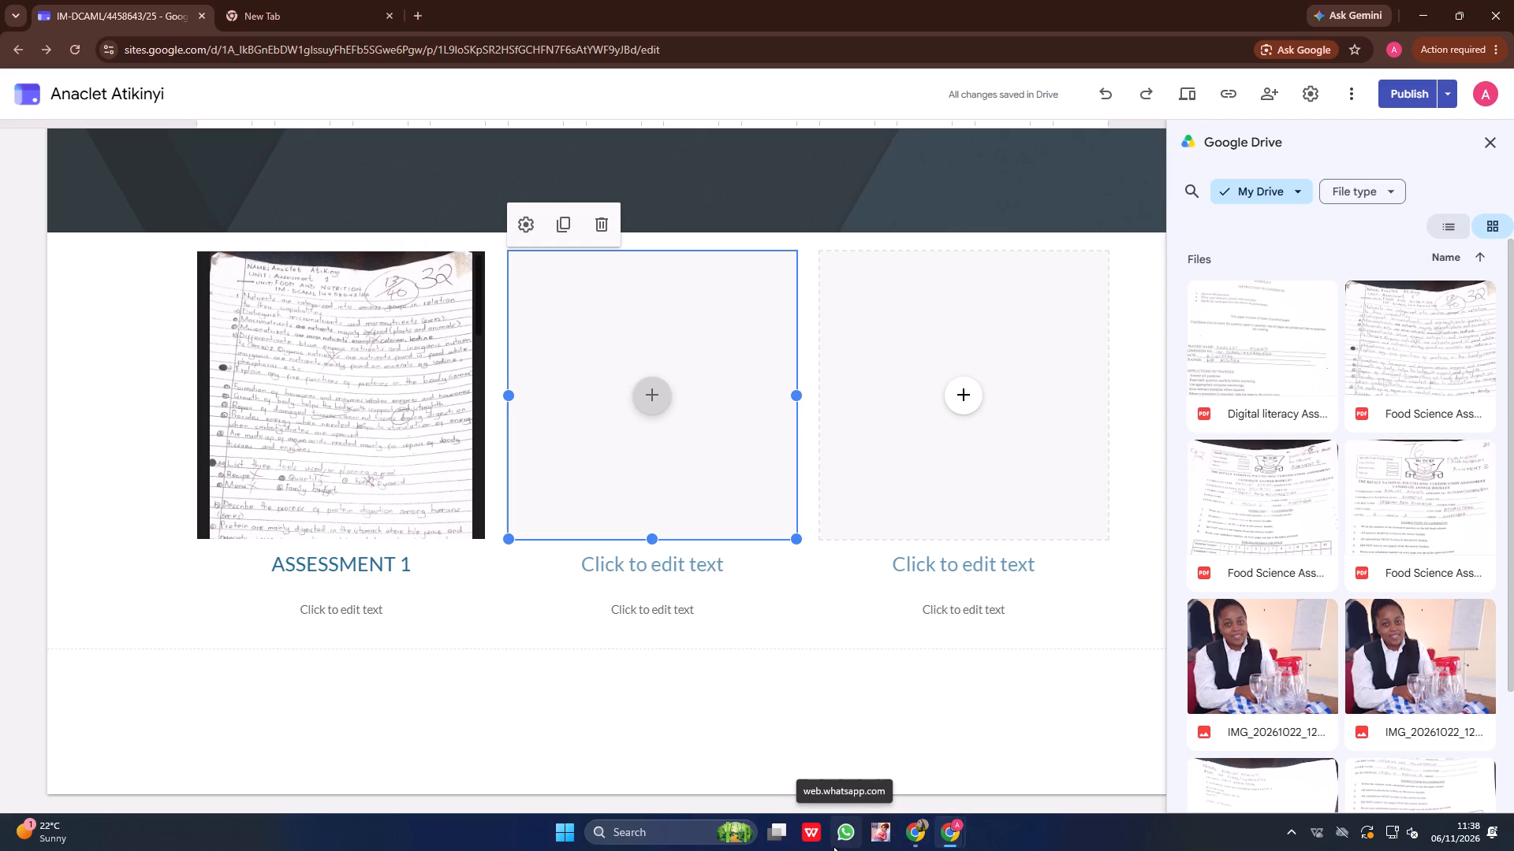
{"action": "left_click", "coordinate": [1257, 509]}
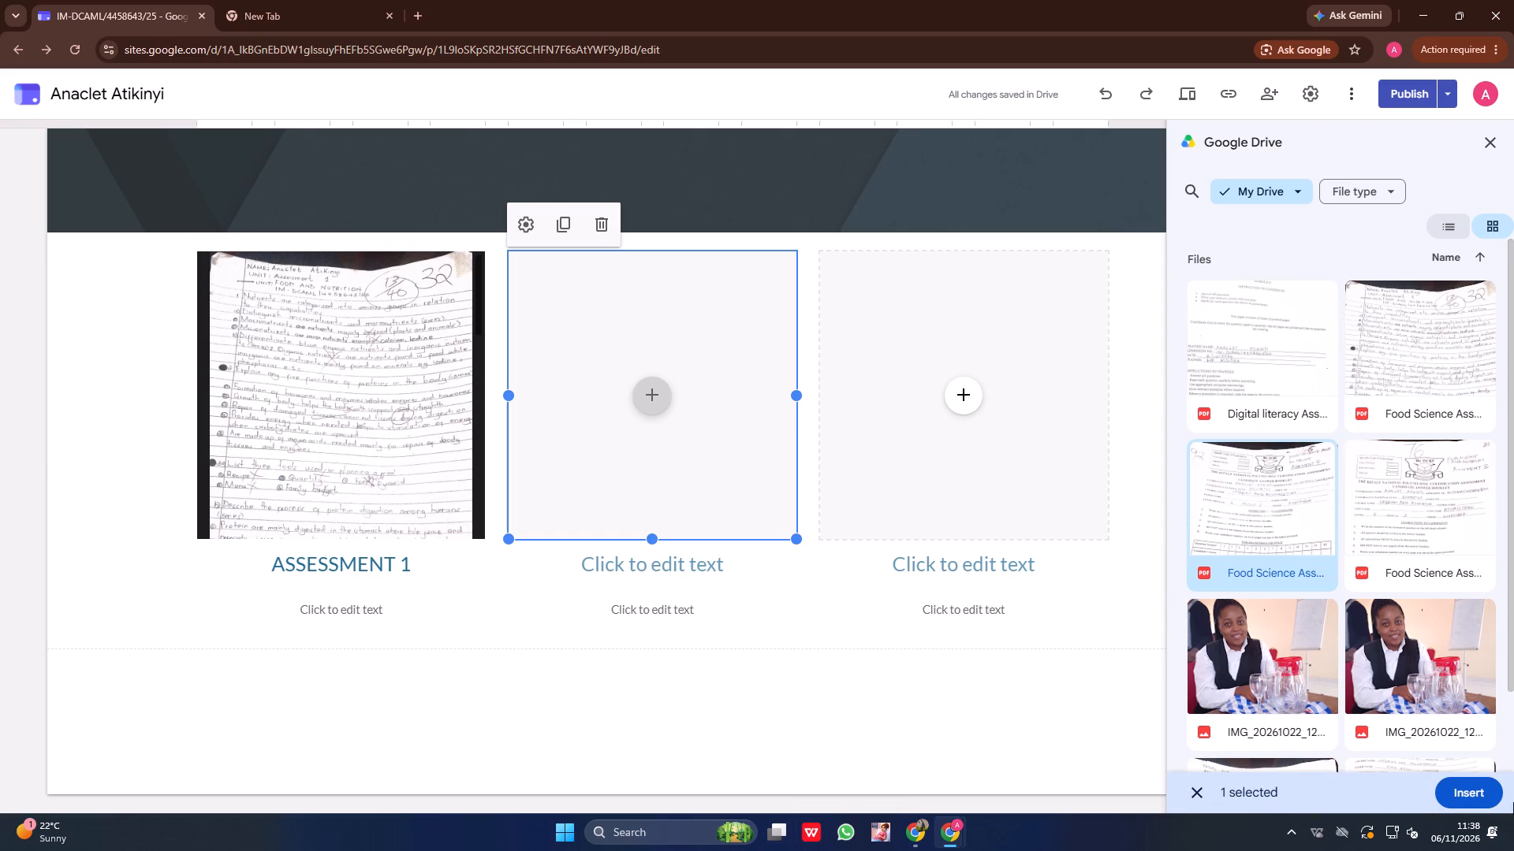
{"action": "left_click", "coordinate": [1457, 804]}
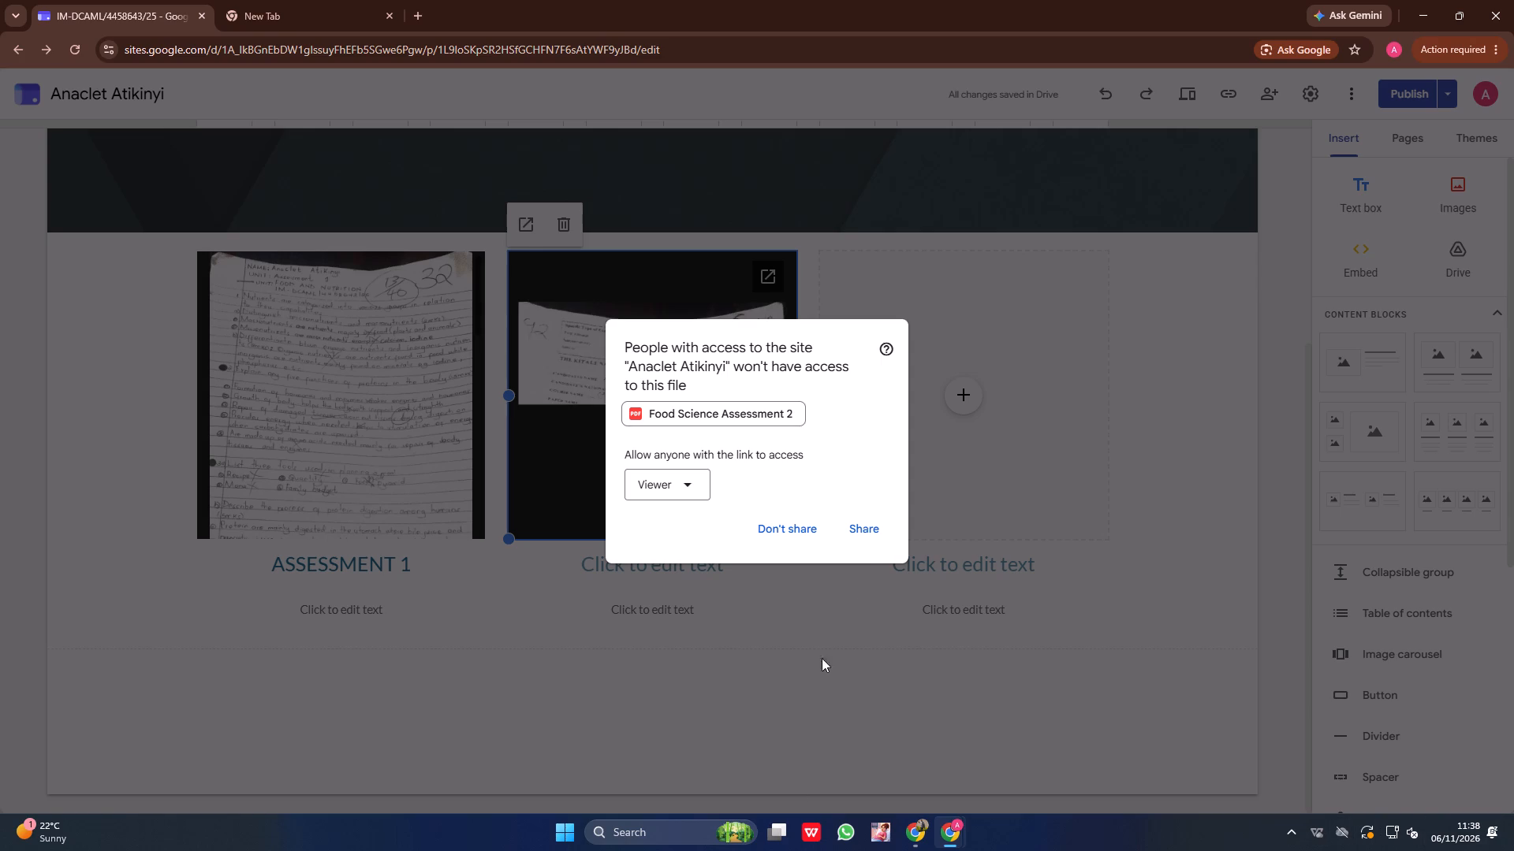
Share the Food Science Assessment 2 file with anyone who has the link as Commenter.
{"action": "left_click", "coordinate": [696, 488]}
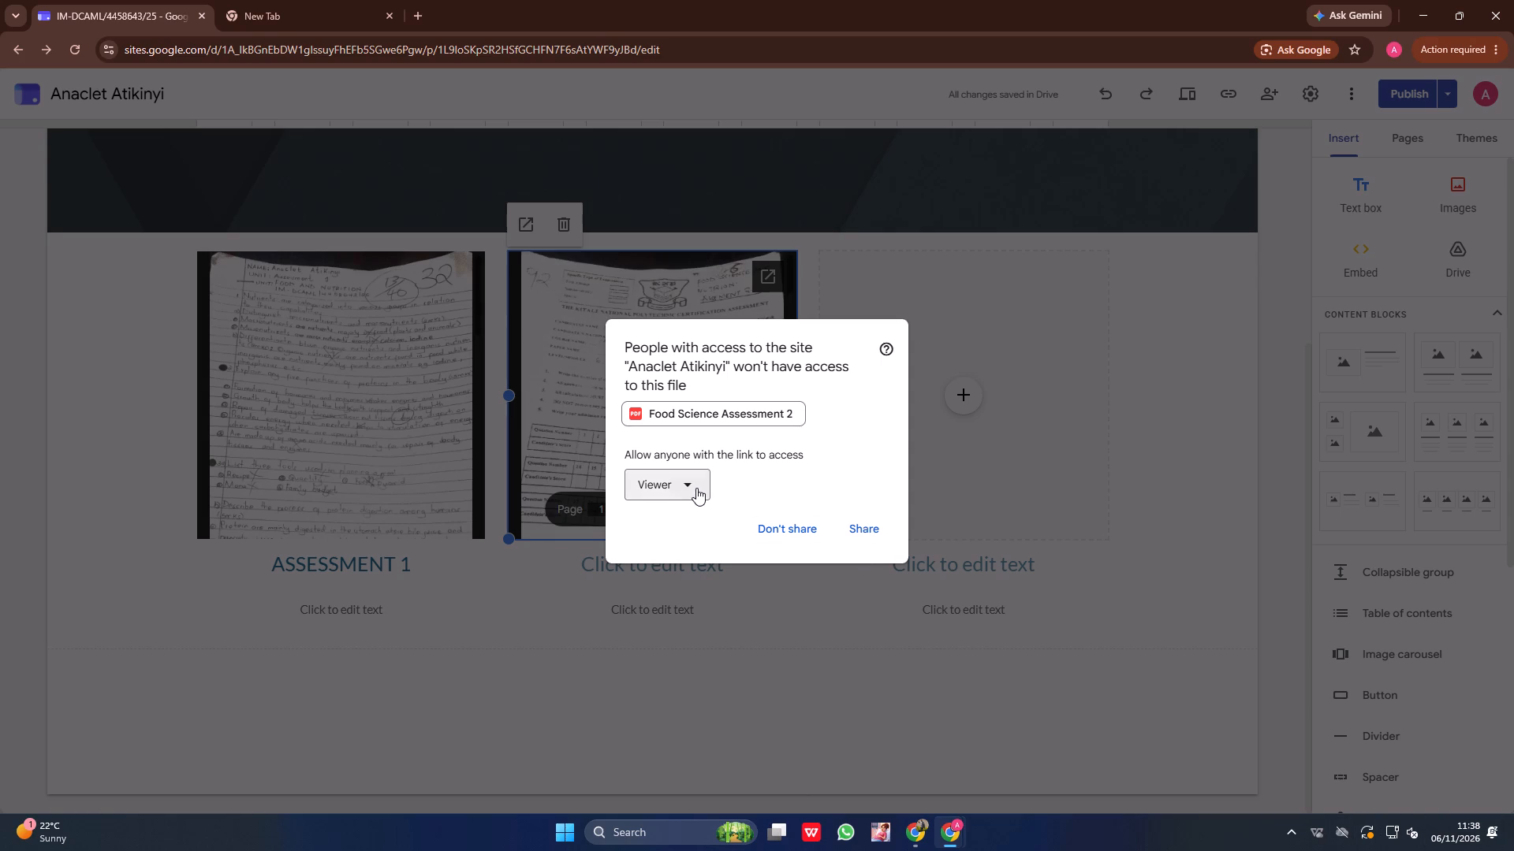
{"action": "left_click", "coordinate": [674, 559]}
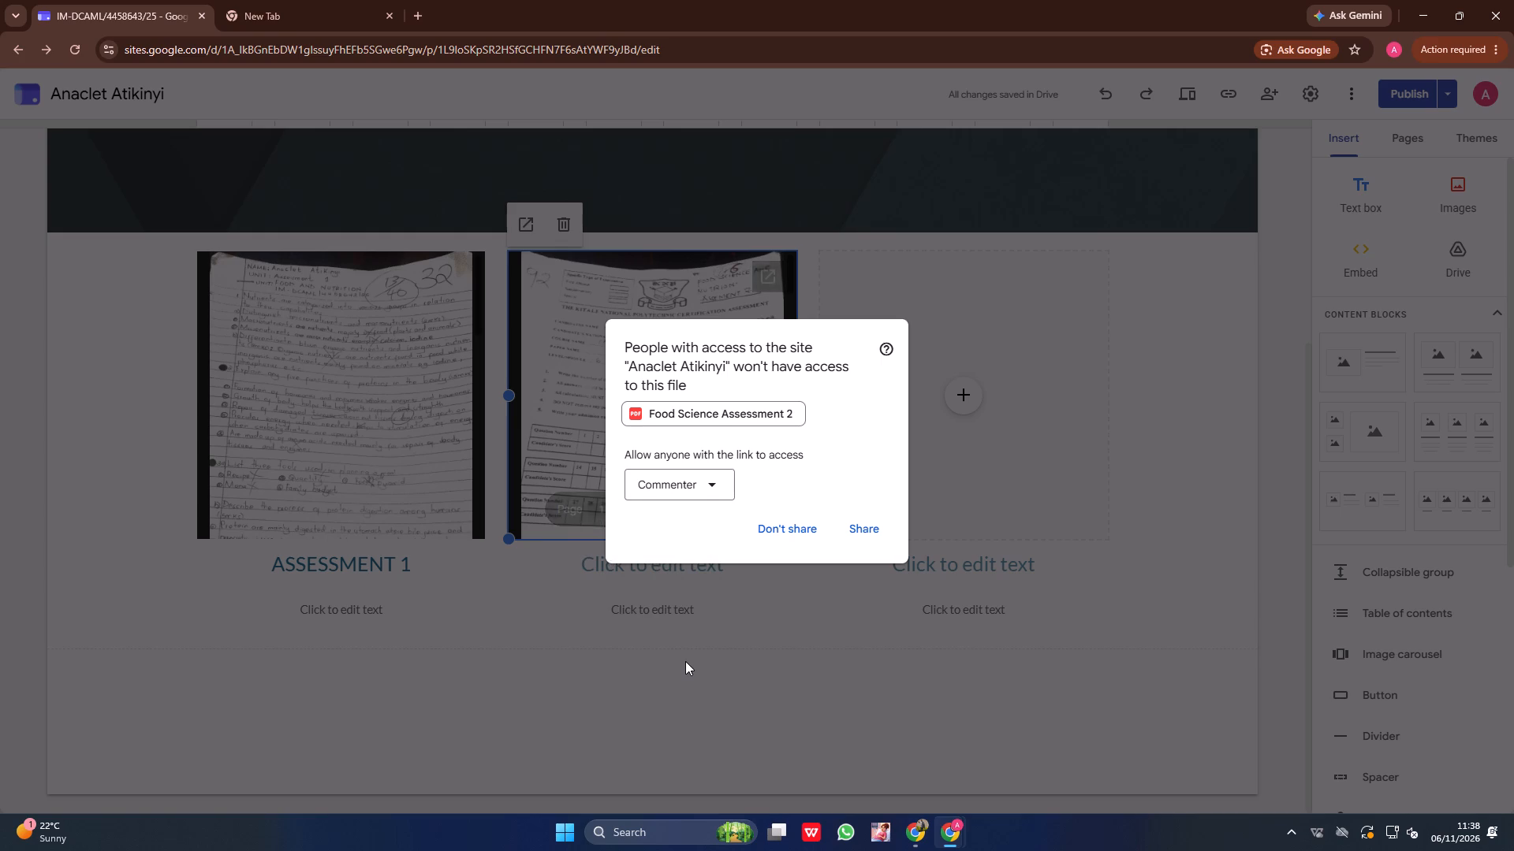
{"action": "left_click", "coordinate": [868, 537]}
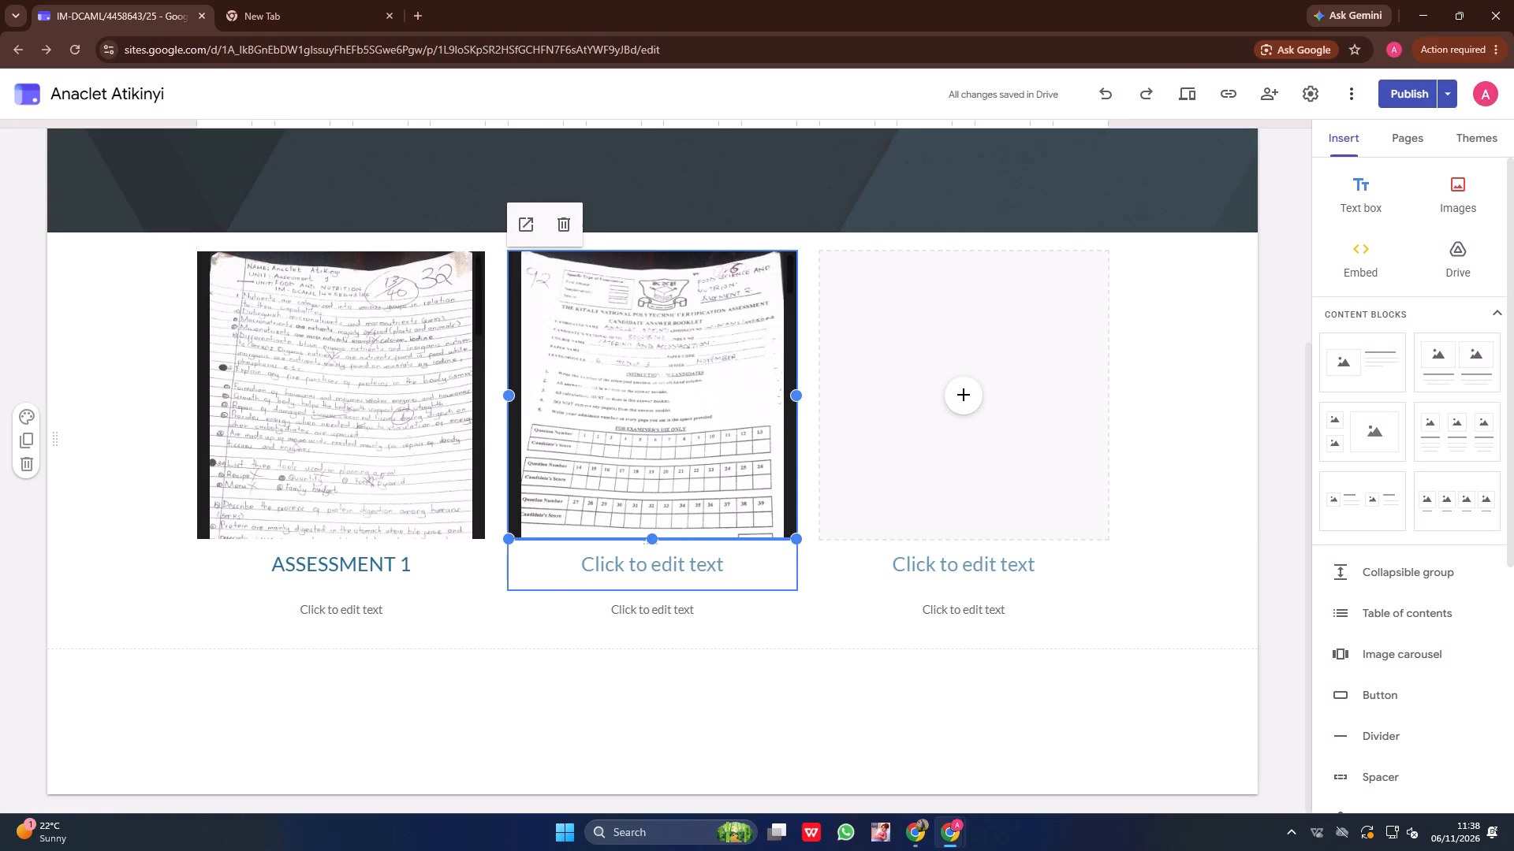
Enter the heading "ASSESSMENT 2" beneath the second embedded Food Science PDF.
{"action": "left_click", "coordinate": [620, 563]}
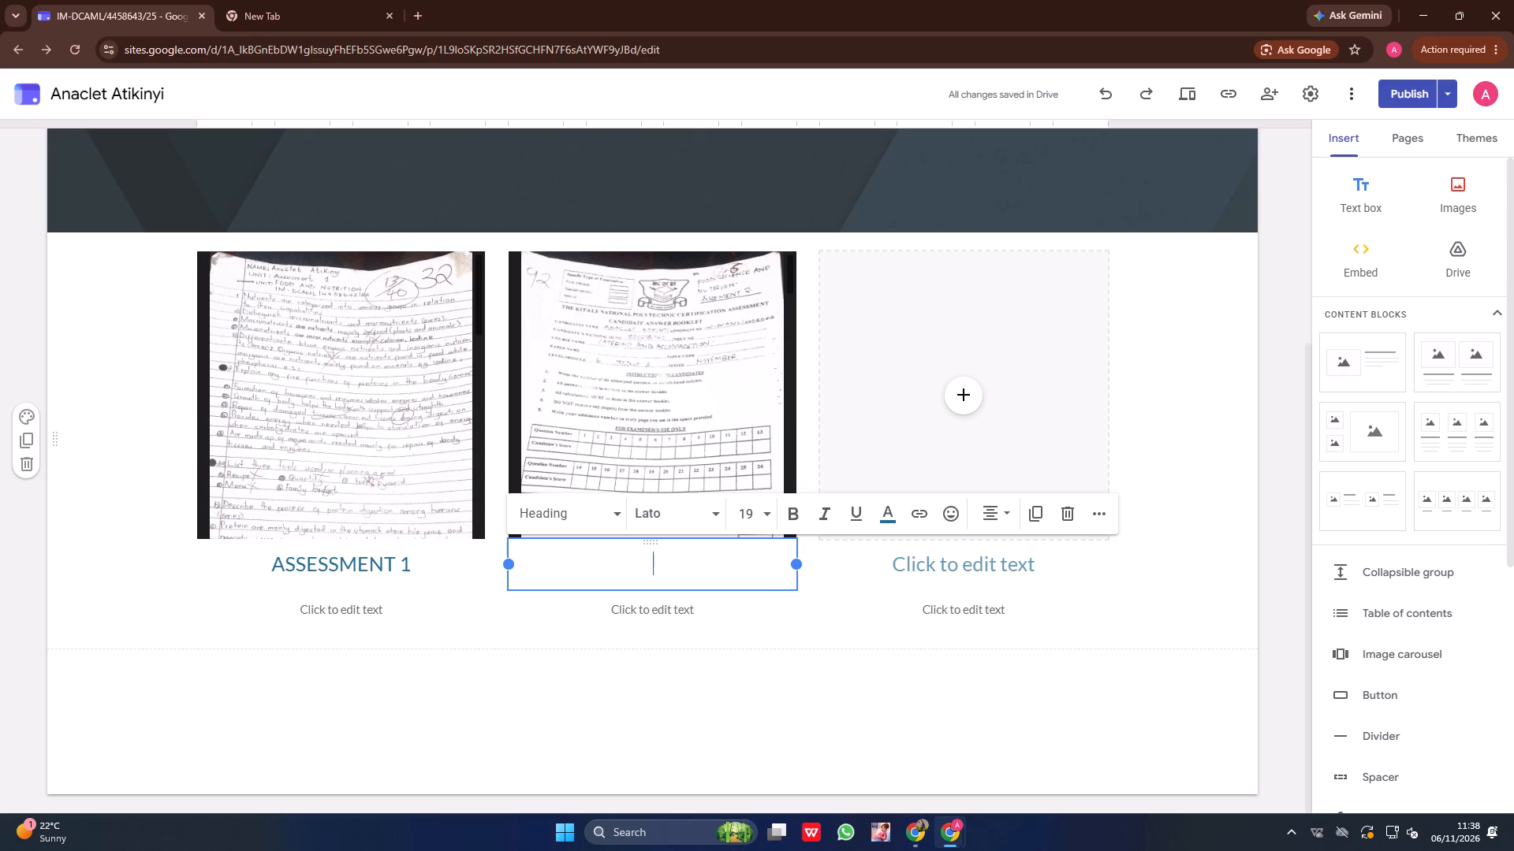
{"action": "key", "text": "a"}
{"action": "type", "text": "SS"}
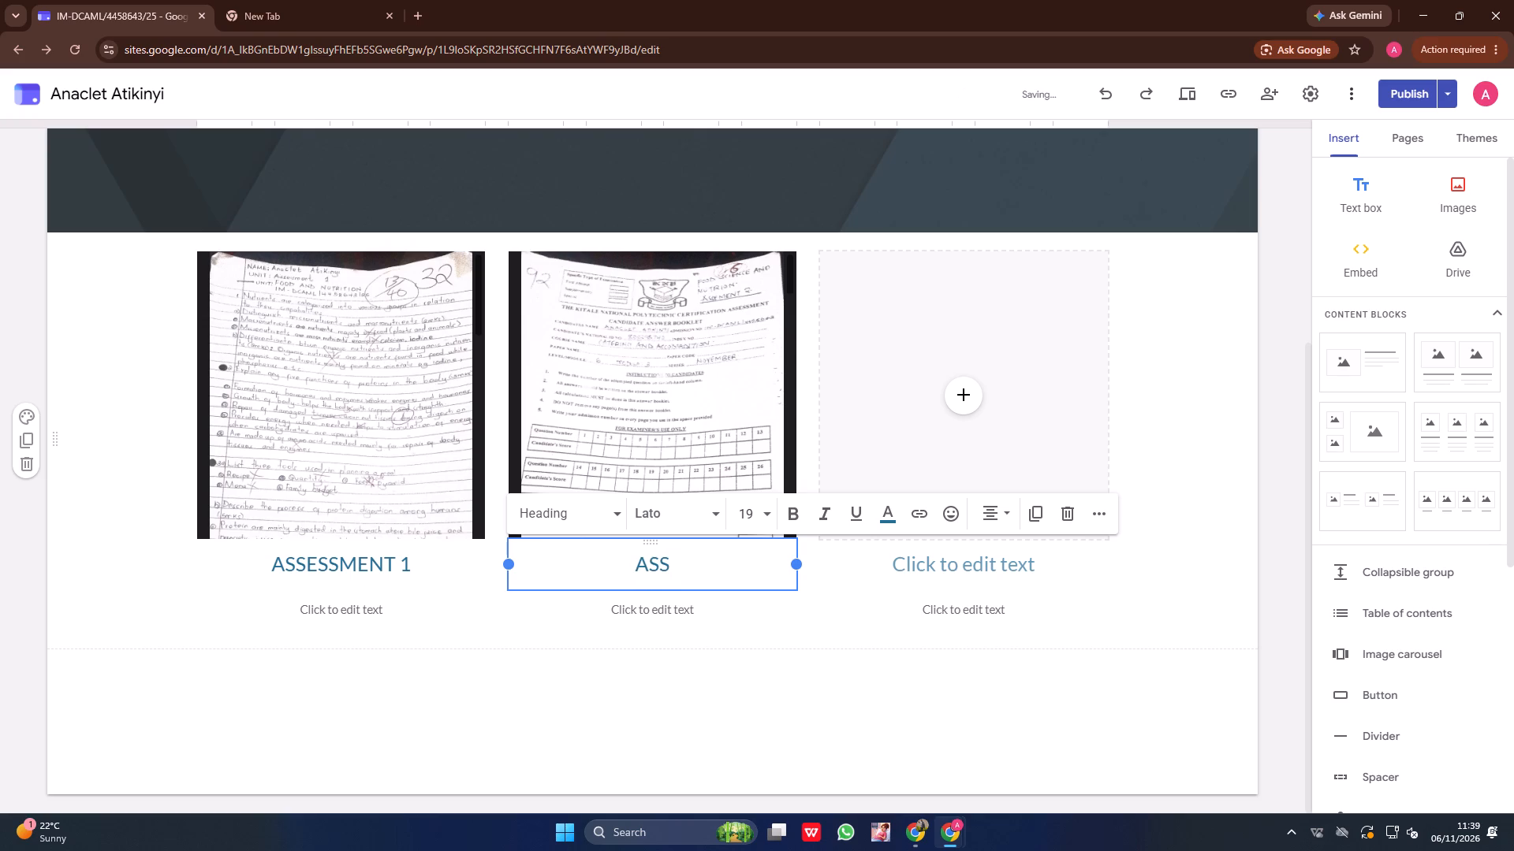
{"action": "type", "text": "ESS"}
{"action": "key", "text": "m"}
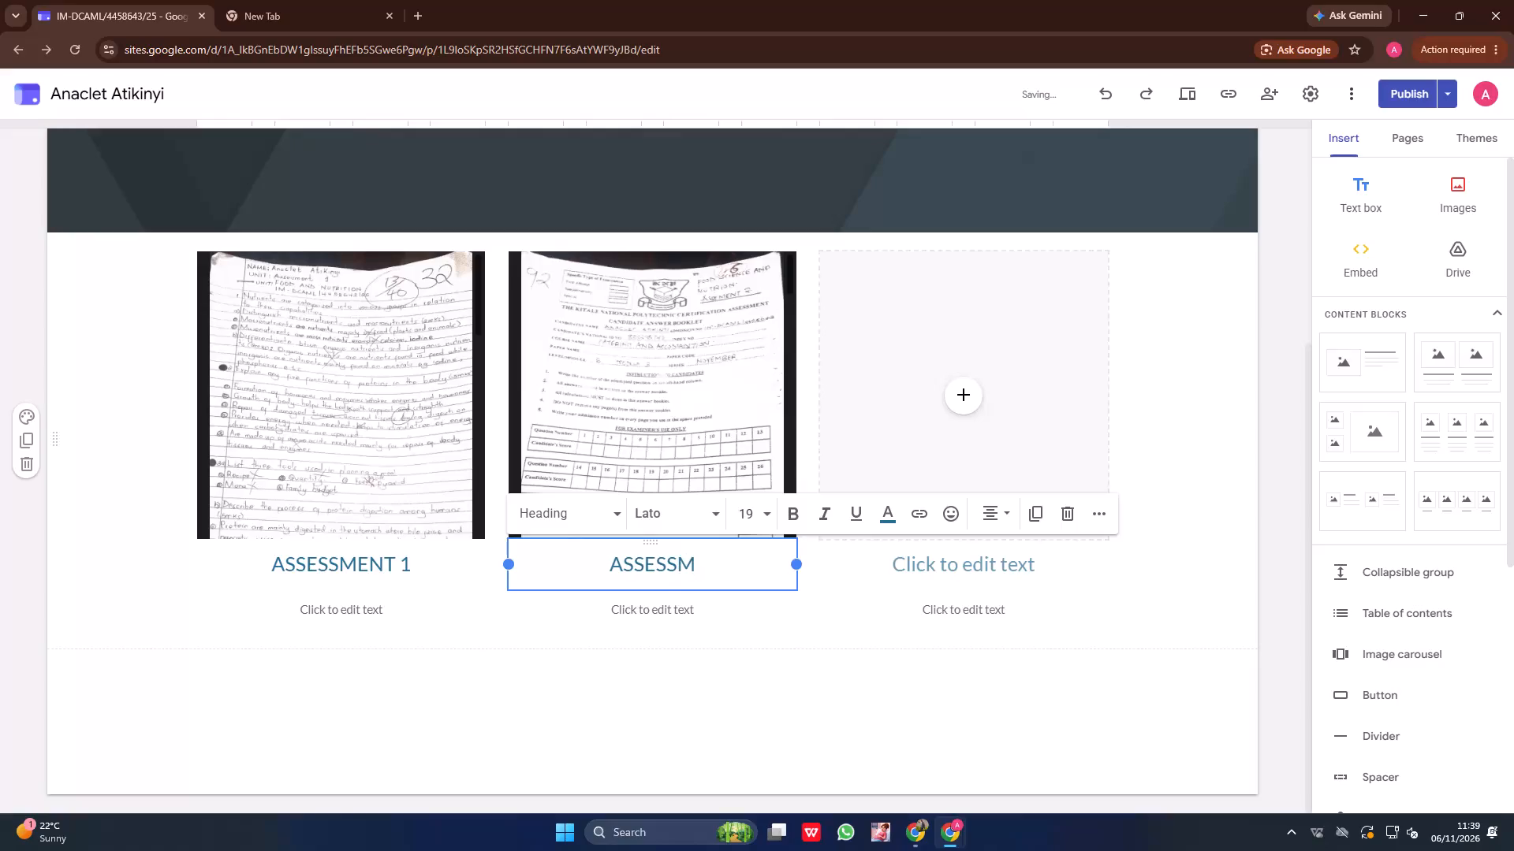
{"action": "key", "text": "e"}
{"action": "type", "text": "NT 2"}
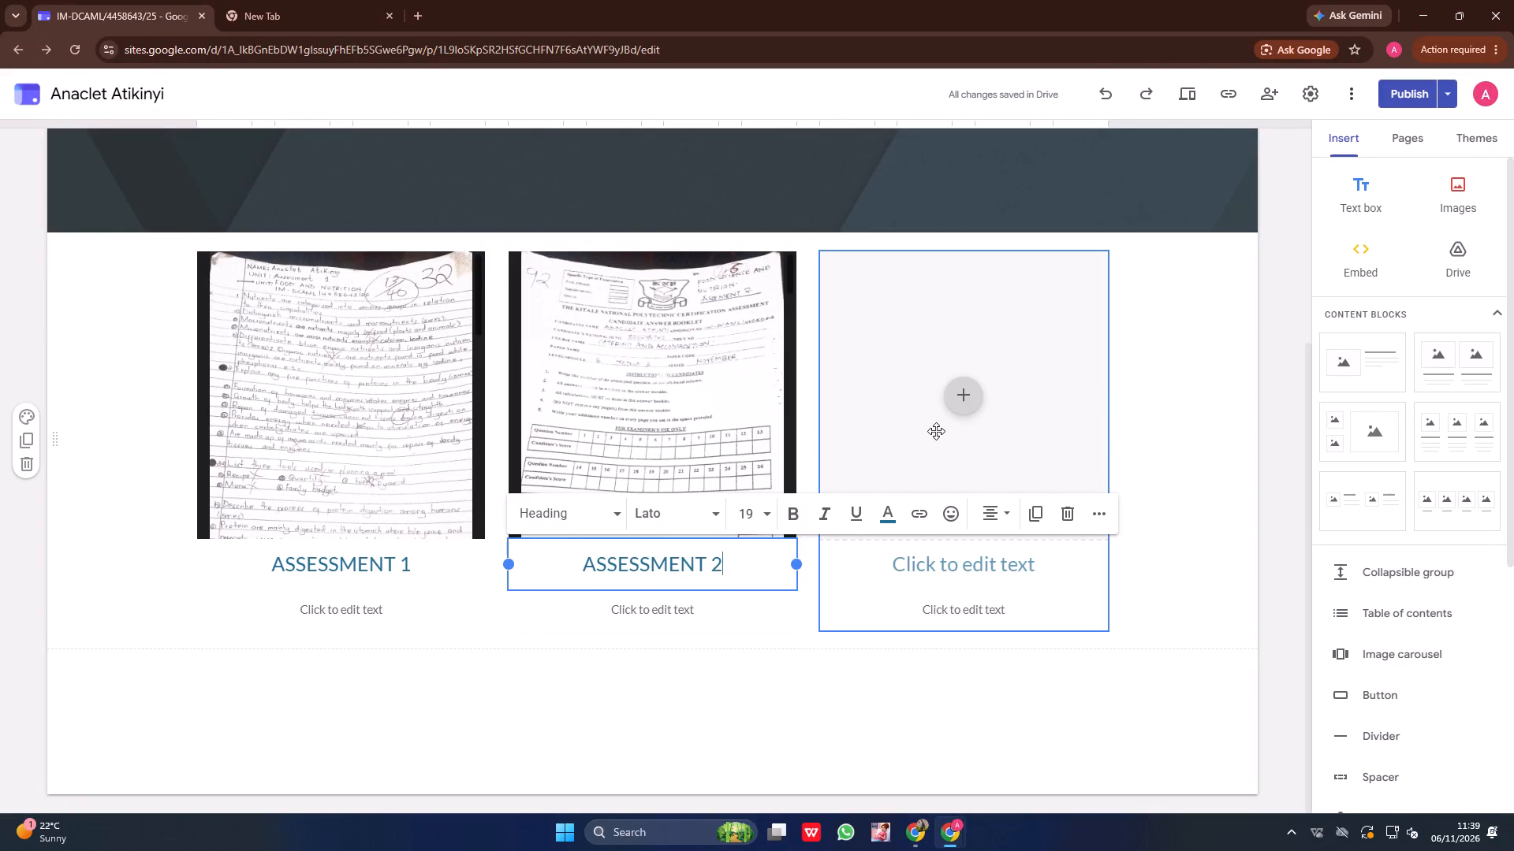
Insert the Food Science Assessment 3 PDF from Drive into the third placeholder of the block.
{"action": "left_click", "coordinate": [968, 401]}
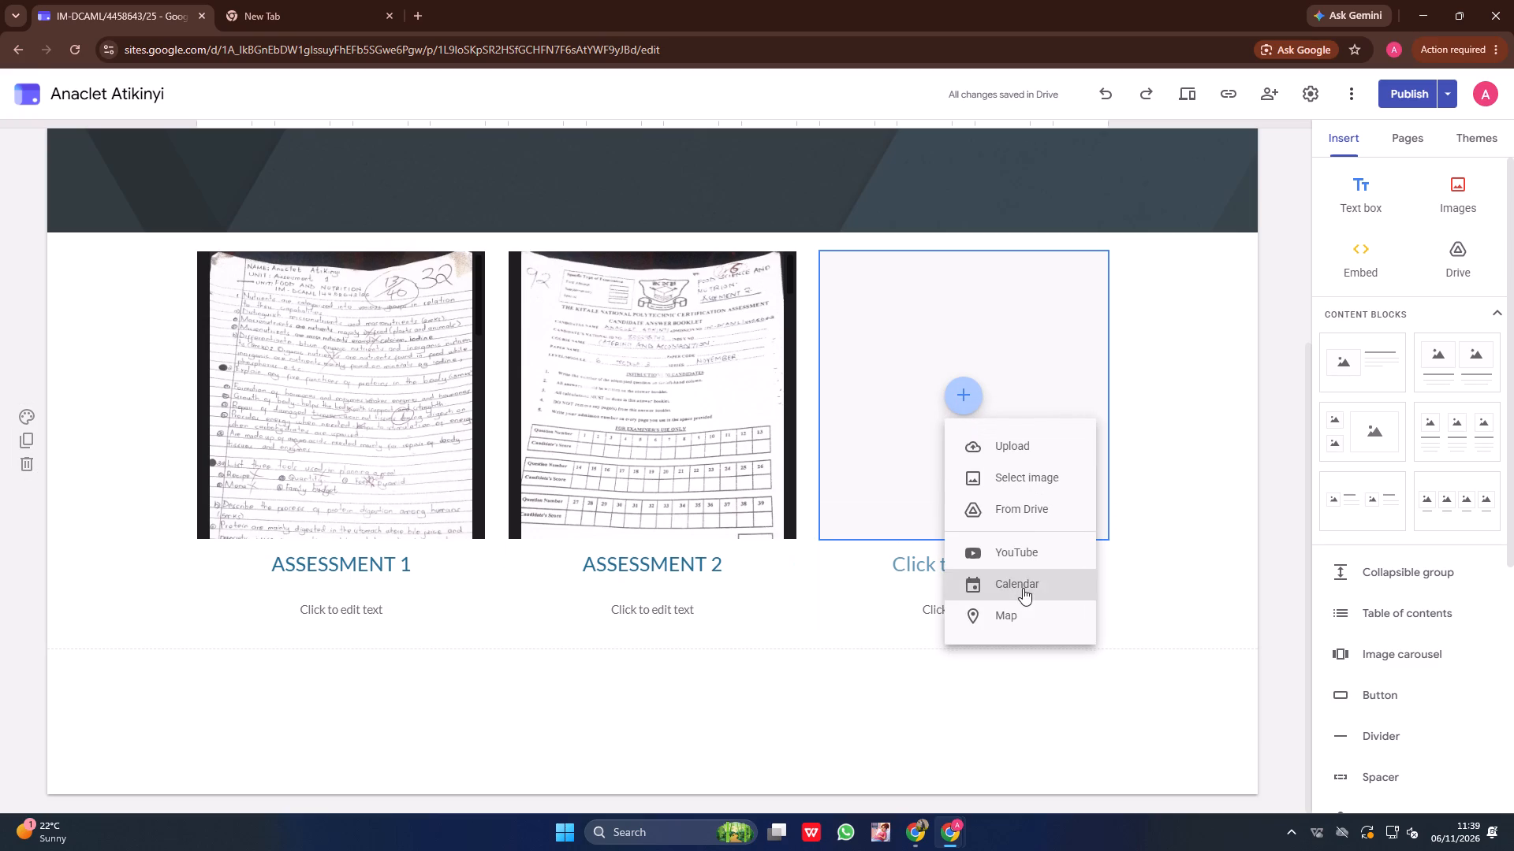
{"action": "left_click", "coordinate": [1030, 505]}
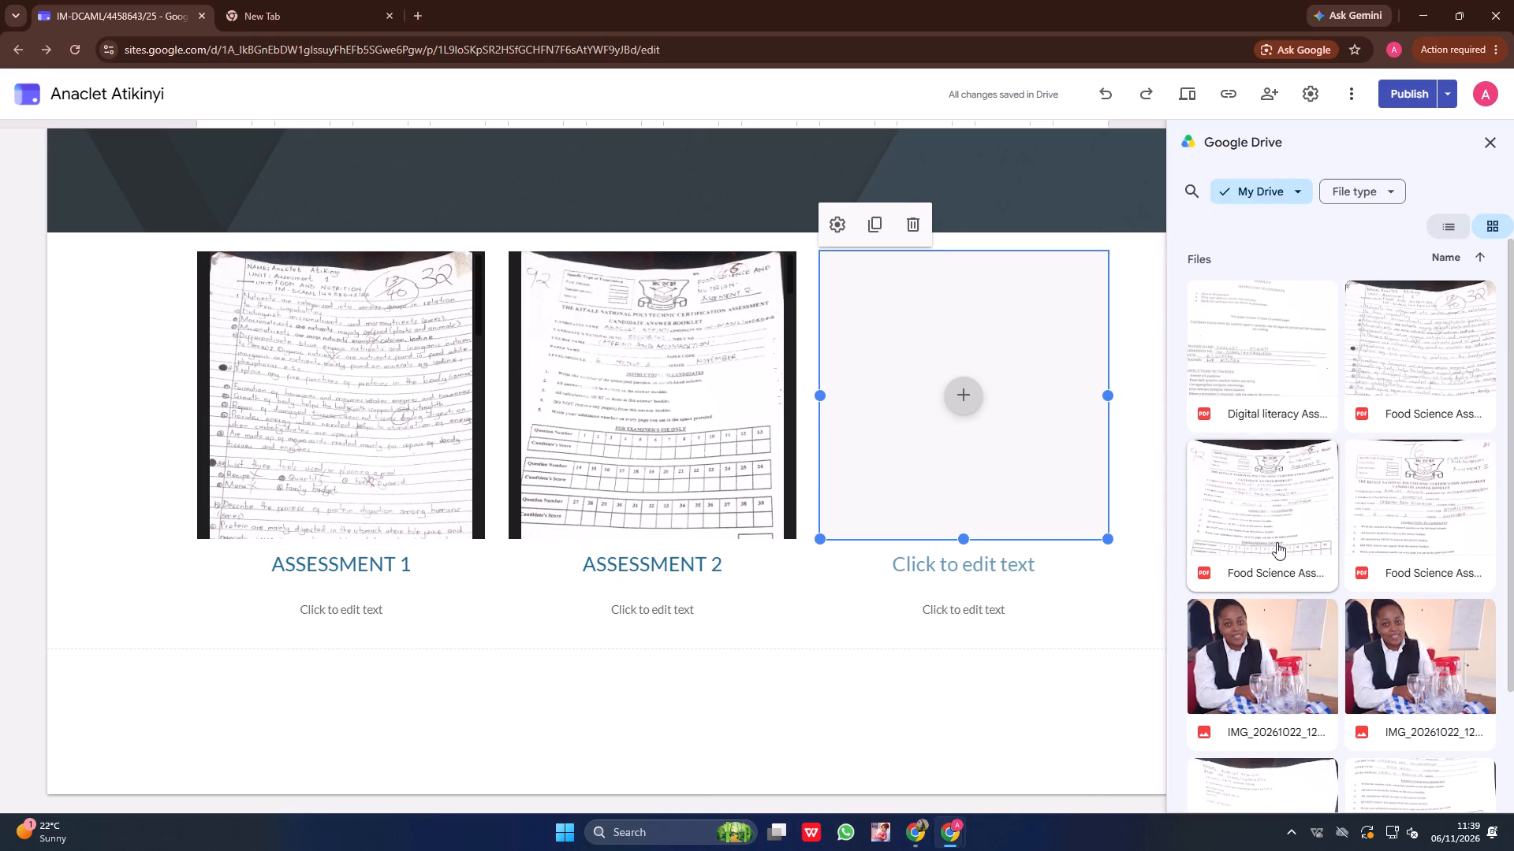
{"action": "left_click", "coordinate": [1428, 499]}
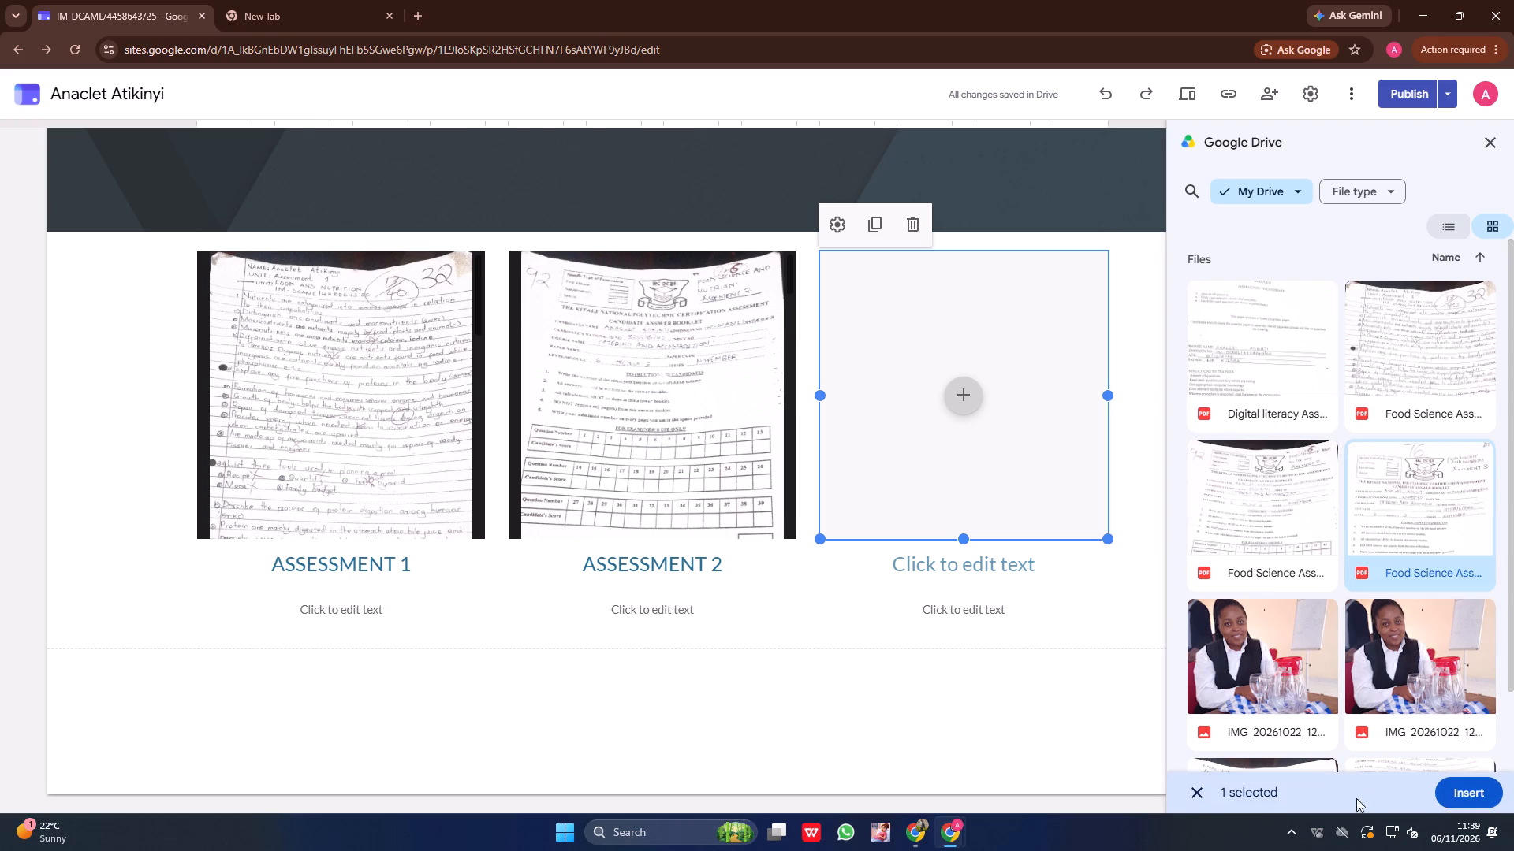
{"action": "left_click", "coordinate": [1452, 784]}
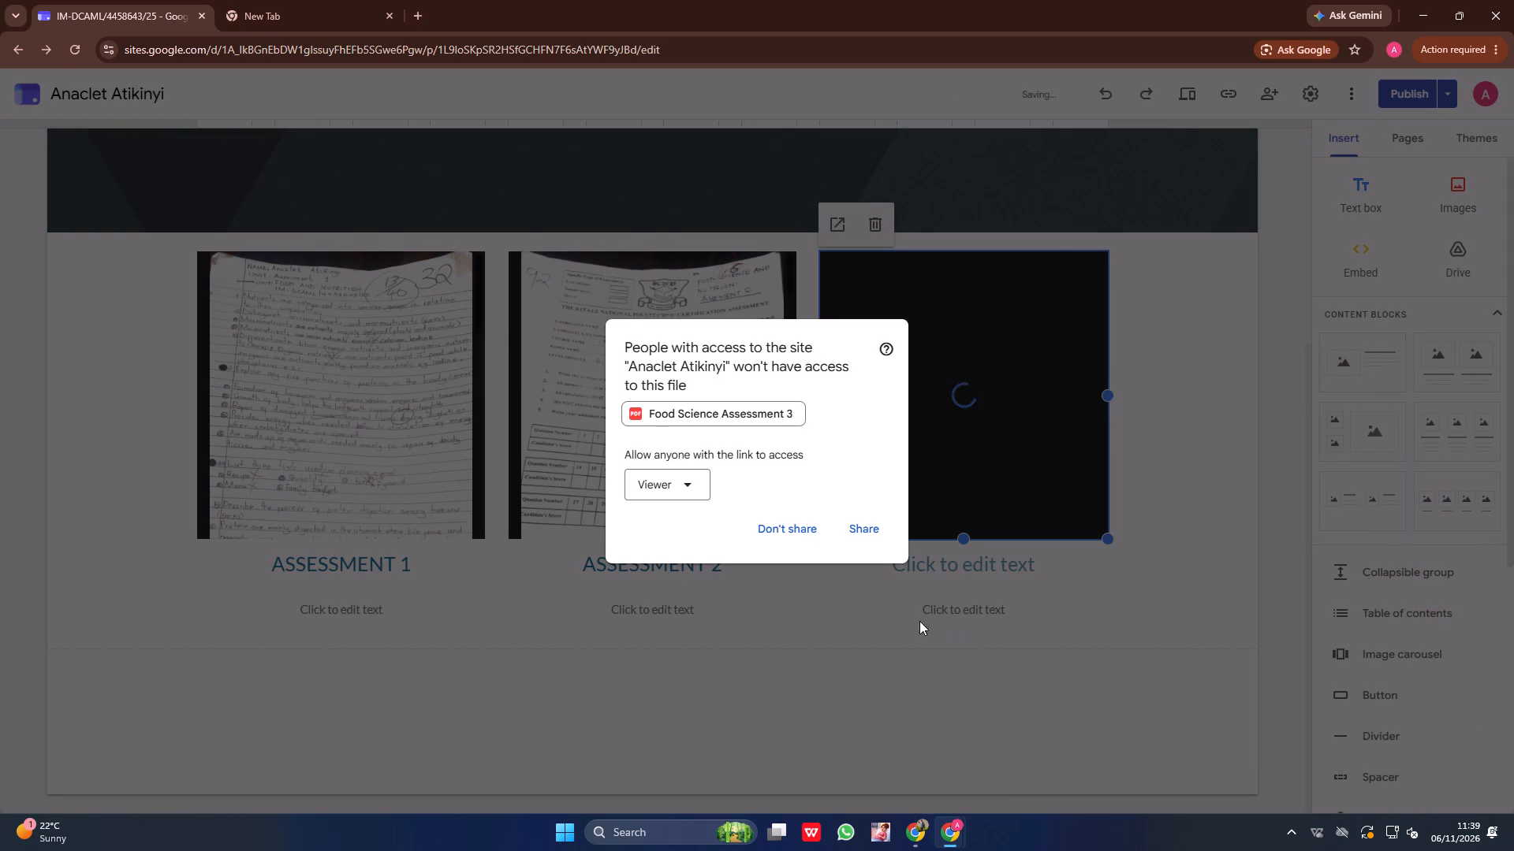
Share the Food Science Assessment 3 file with anyone who has the link as Commenter.
{"action": "left_click", "coordinate": [636, 482]}
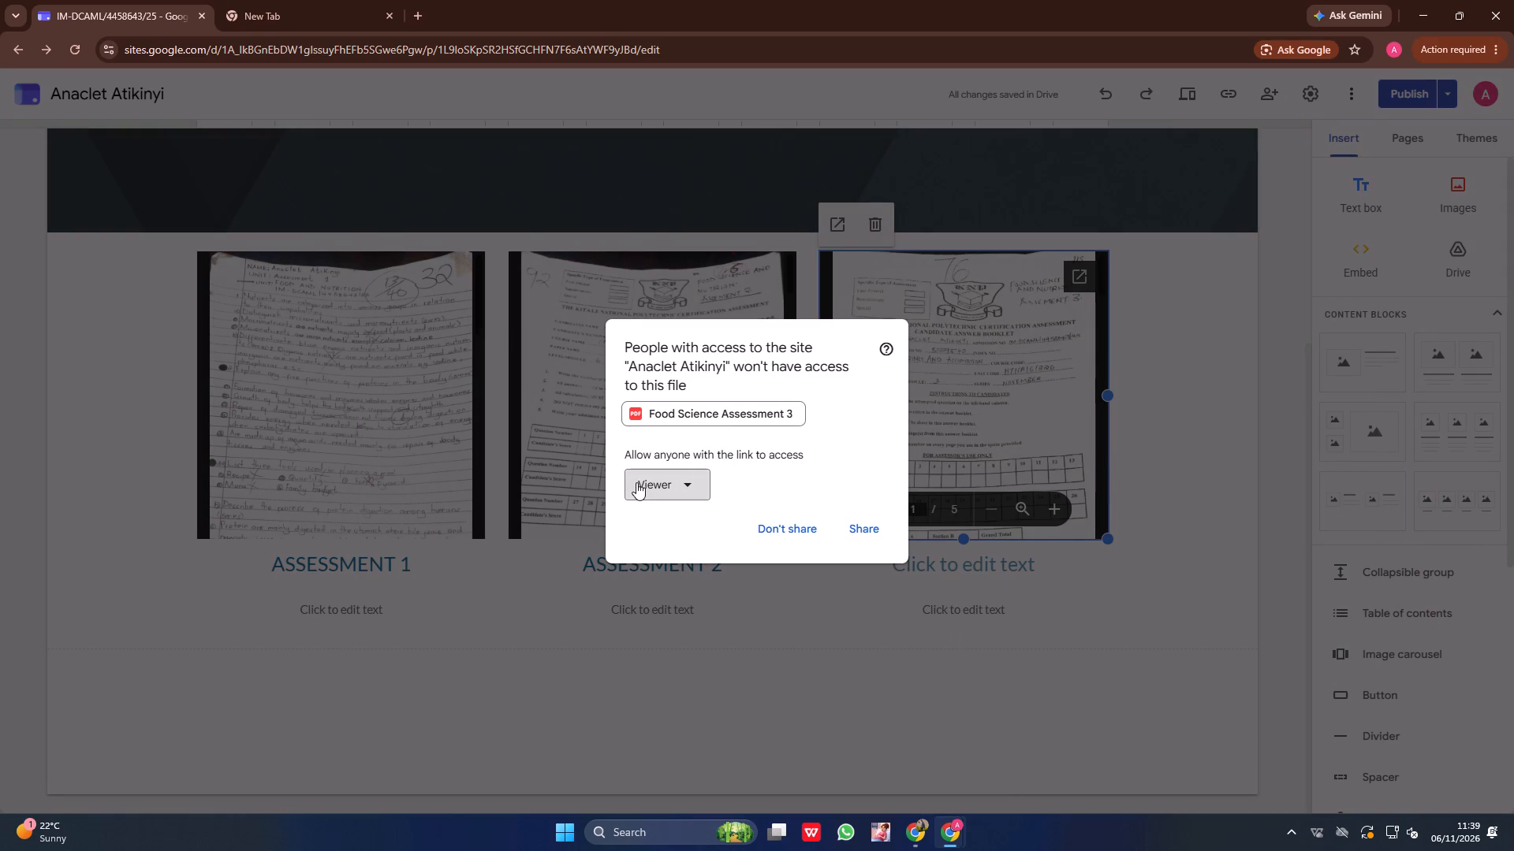
{"action": "left_click", "coordinate": [677, 552]}
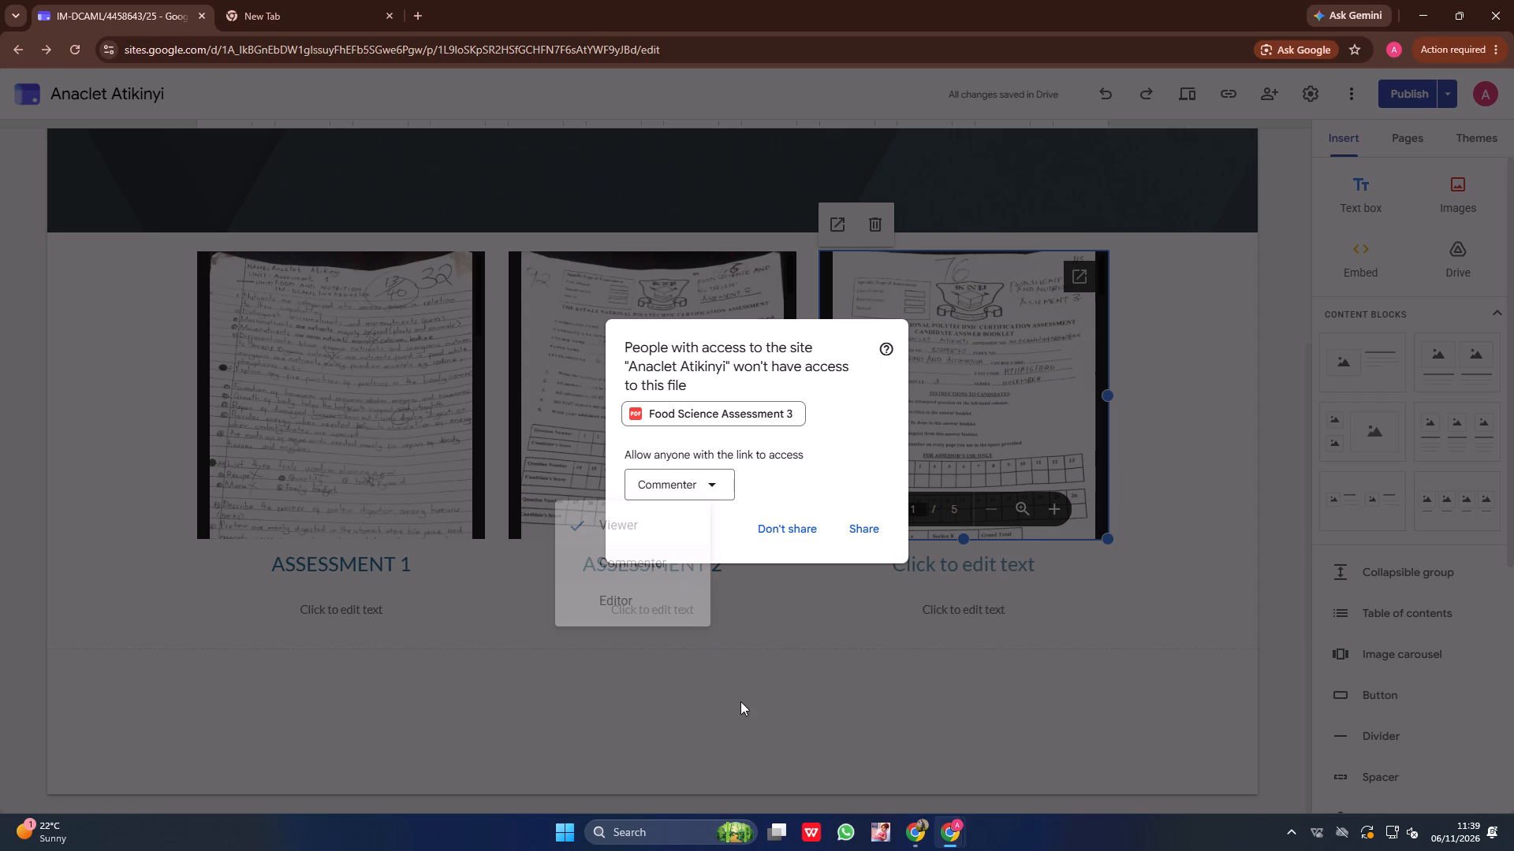
{"action": "left_click", "coordinate": [857, 518]}
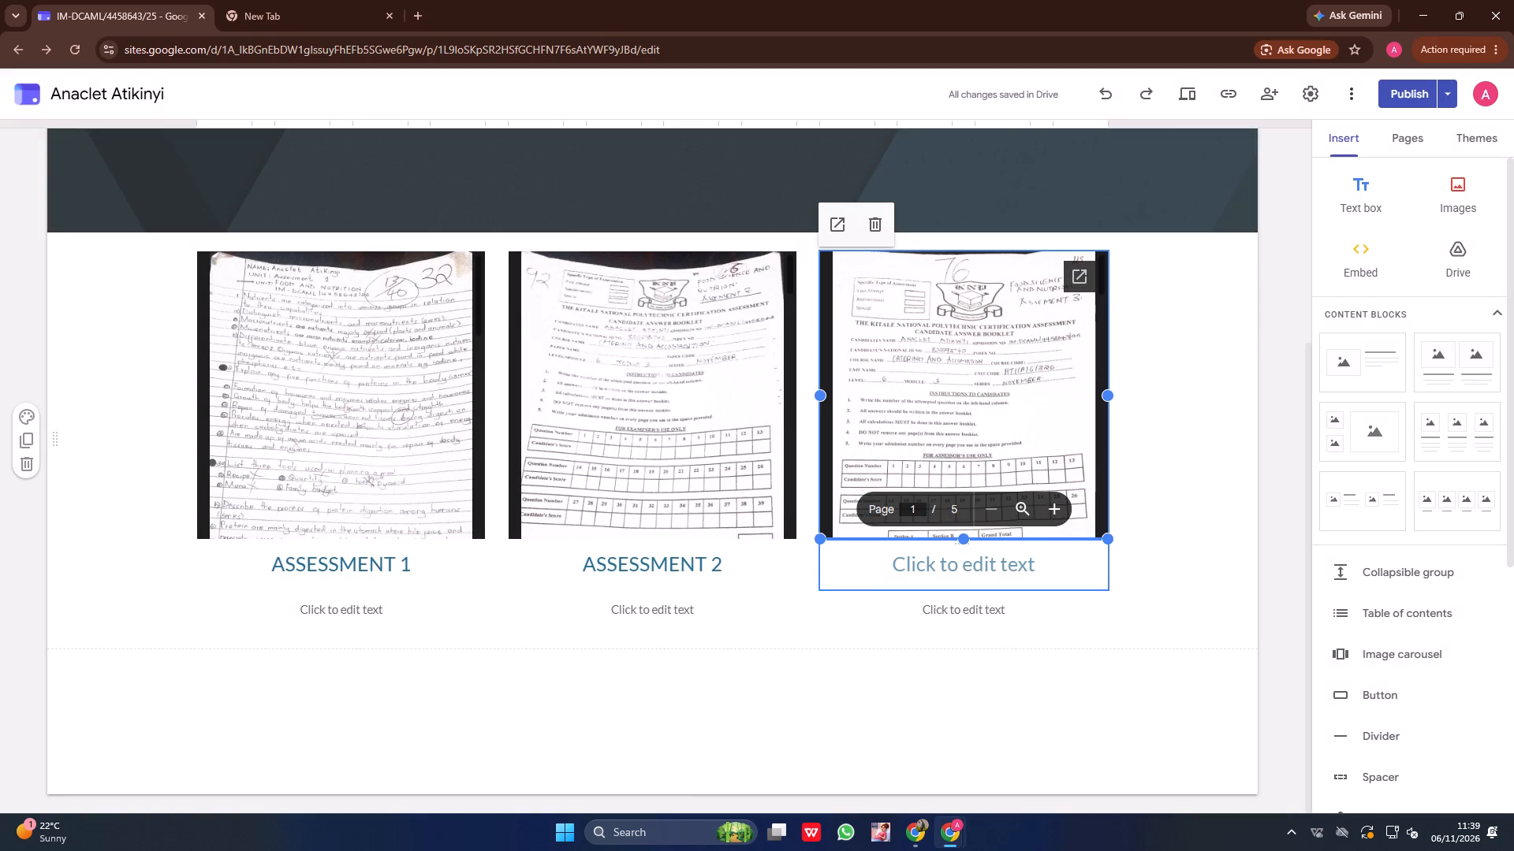
Enter the heading "ASSESSMENT 3" beneath the third embedded Food Science PDF.
{"action": "left_click", "coordinate": [922, 558]}
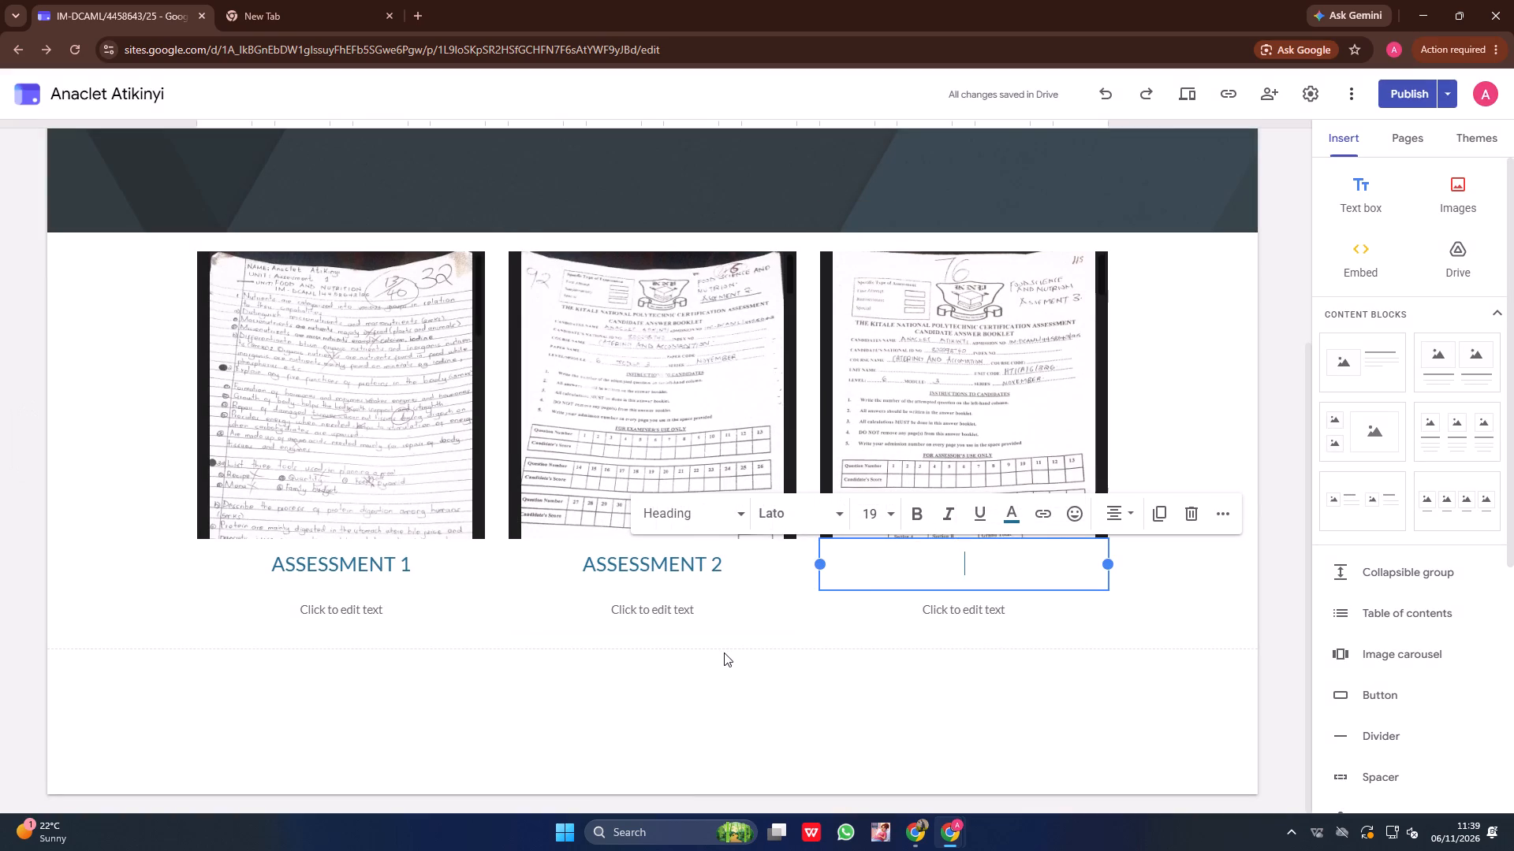
{"action": "type", "text": "AS"}
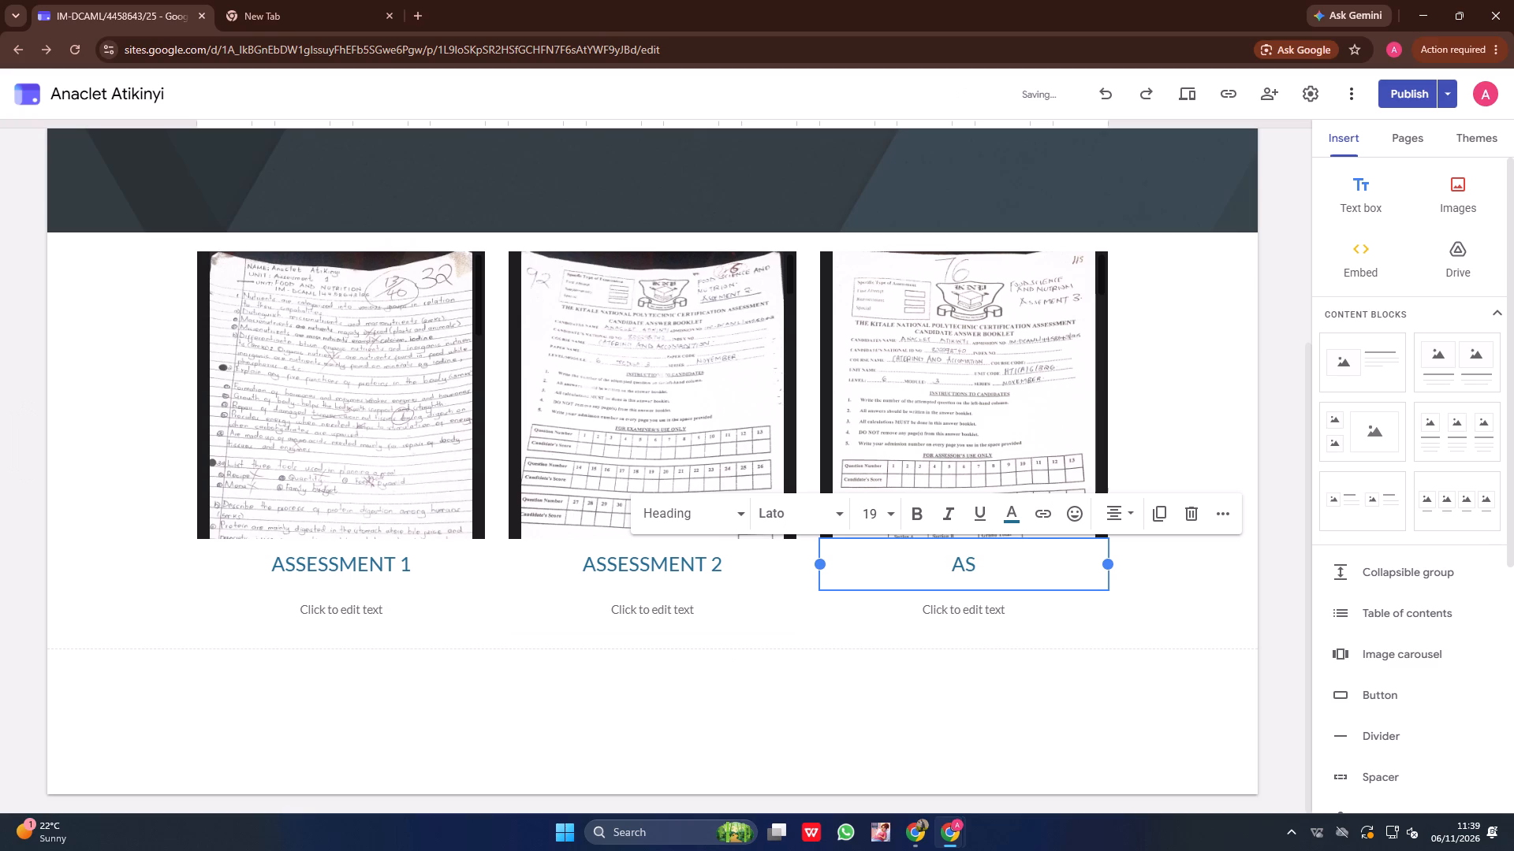
{"action": "key", "text": "s"}
{"action": "type", "text": "ESS"}
{"action": "type", "text": "ME"}
{"action": "type", "text": "NT"}
{"action": "key", "text": "space"}
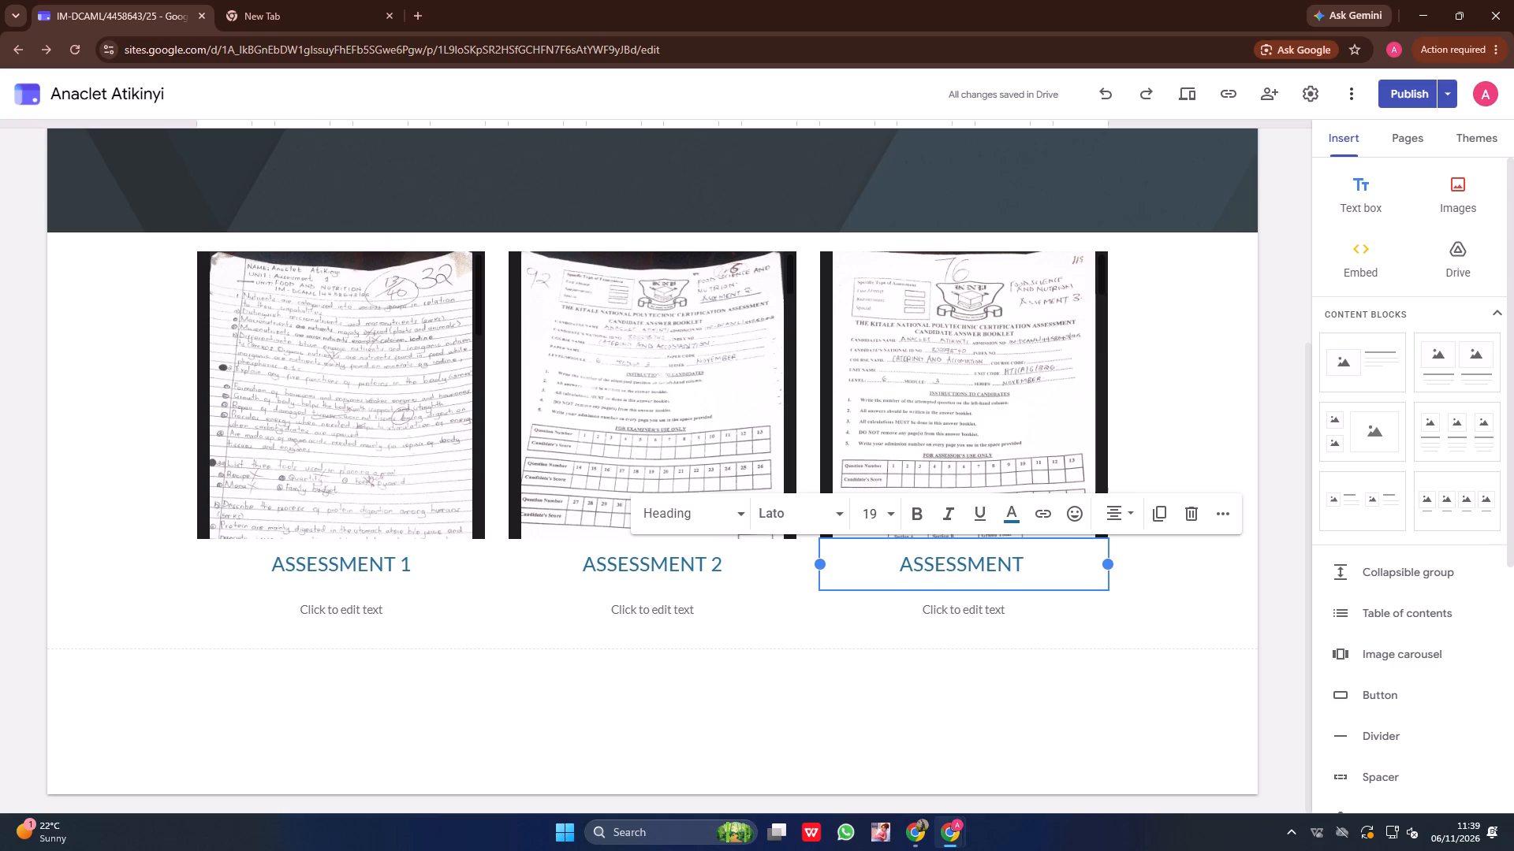
{"action": "key", "text": "3"}
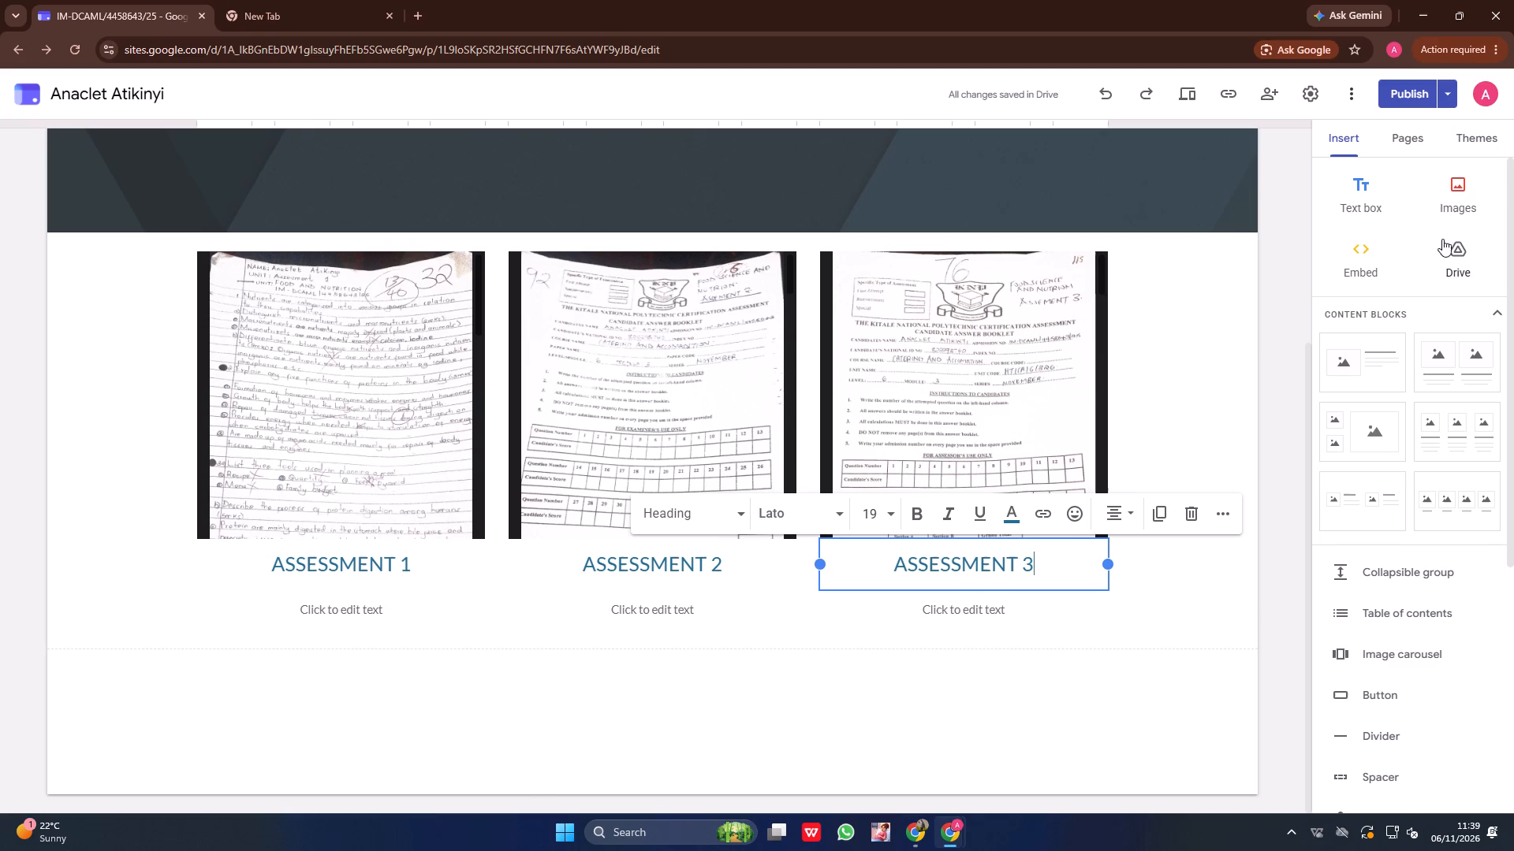
Add a three-column image-and-text block to the FORMMATIVE ASSESSMENT page under the "Main meal" unit.
{"action": "left_click", "coordinate": [1419, 154]}
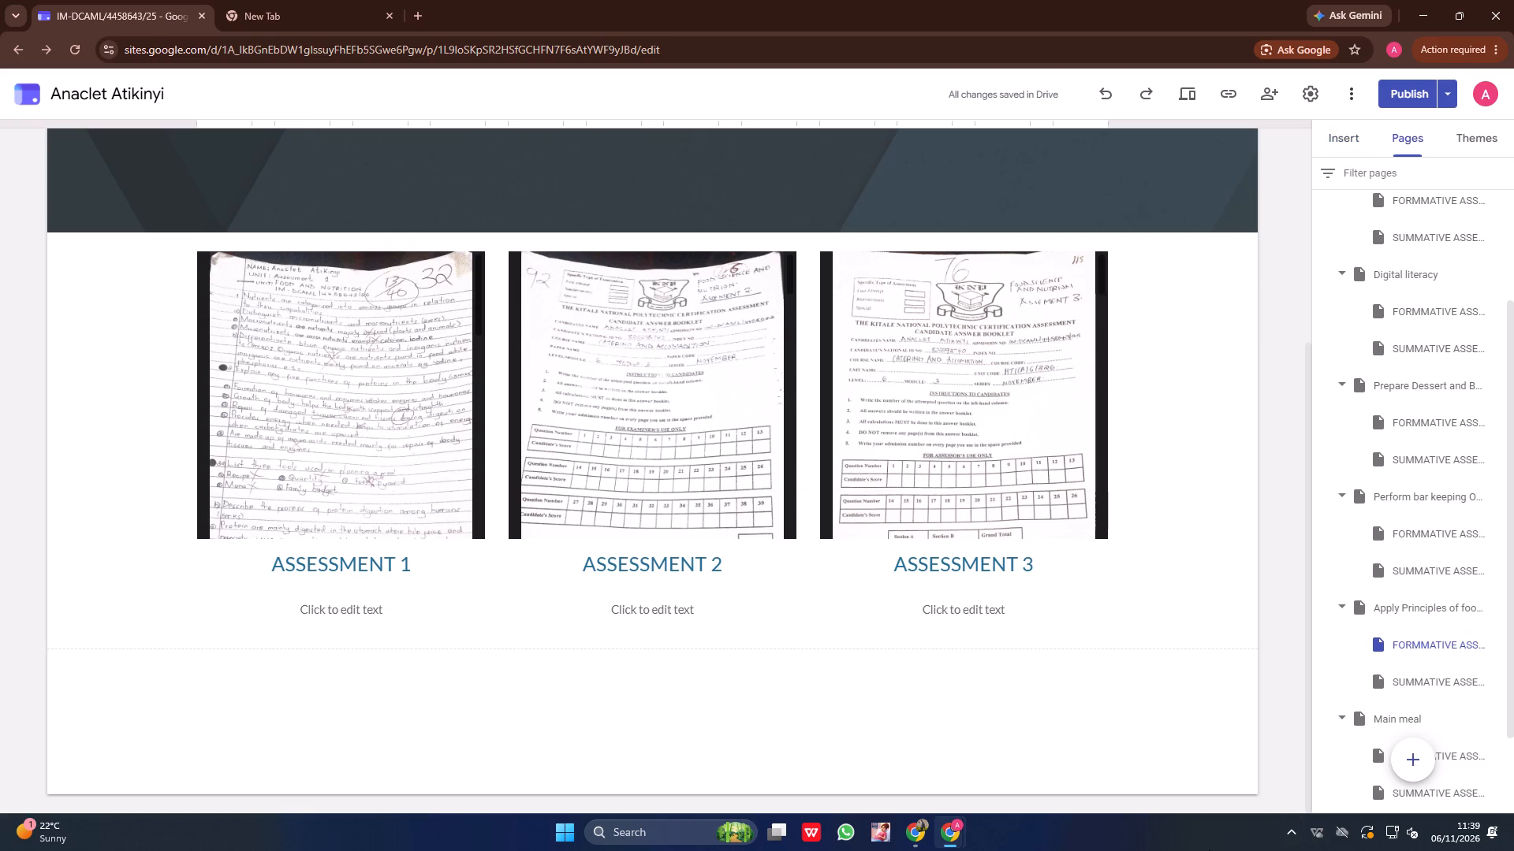
{"action": "scroll", "coordinate": [1209, 850], "scroll_direction": "down", "scroll_amount": 6}
{"action": "left_click", "coordinate": [1461, 754]}
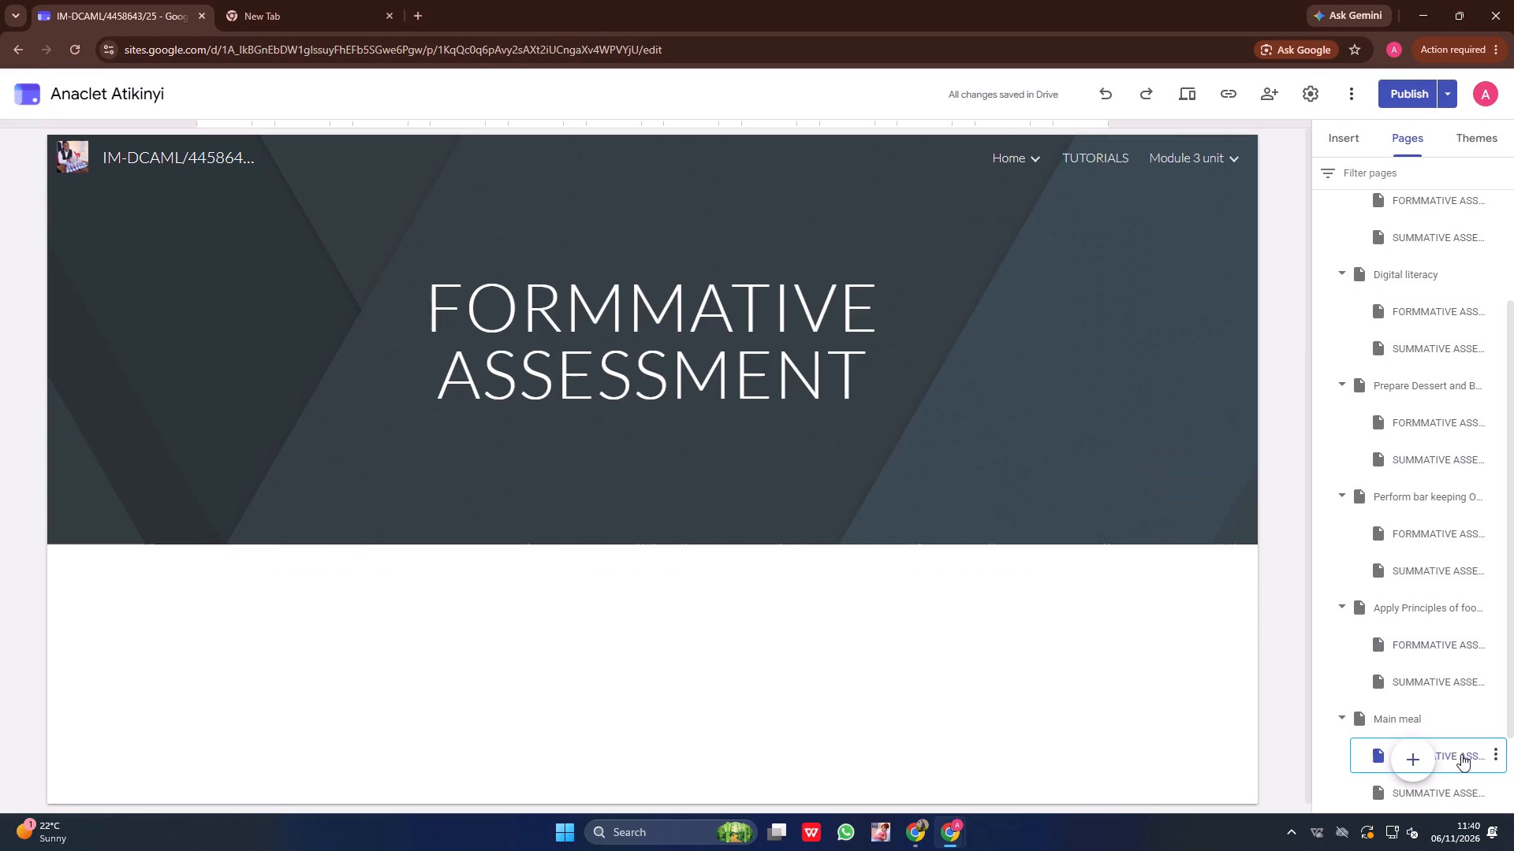
{"action": "left_click", "coordinate": [1348, 138]}
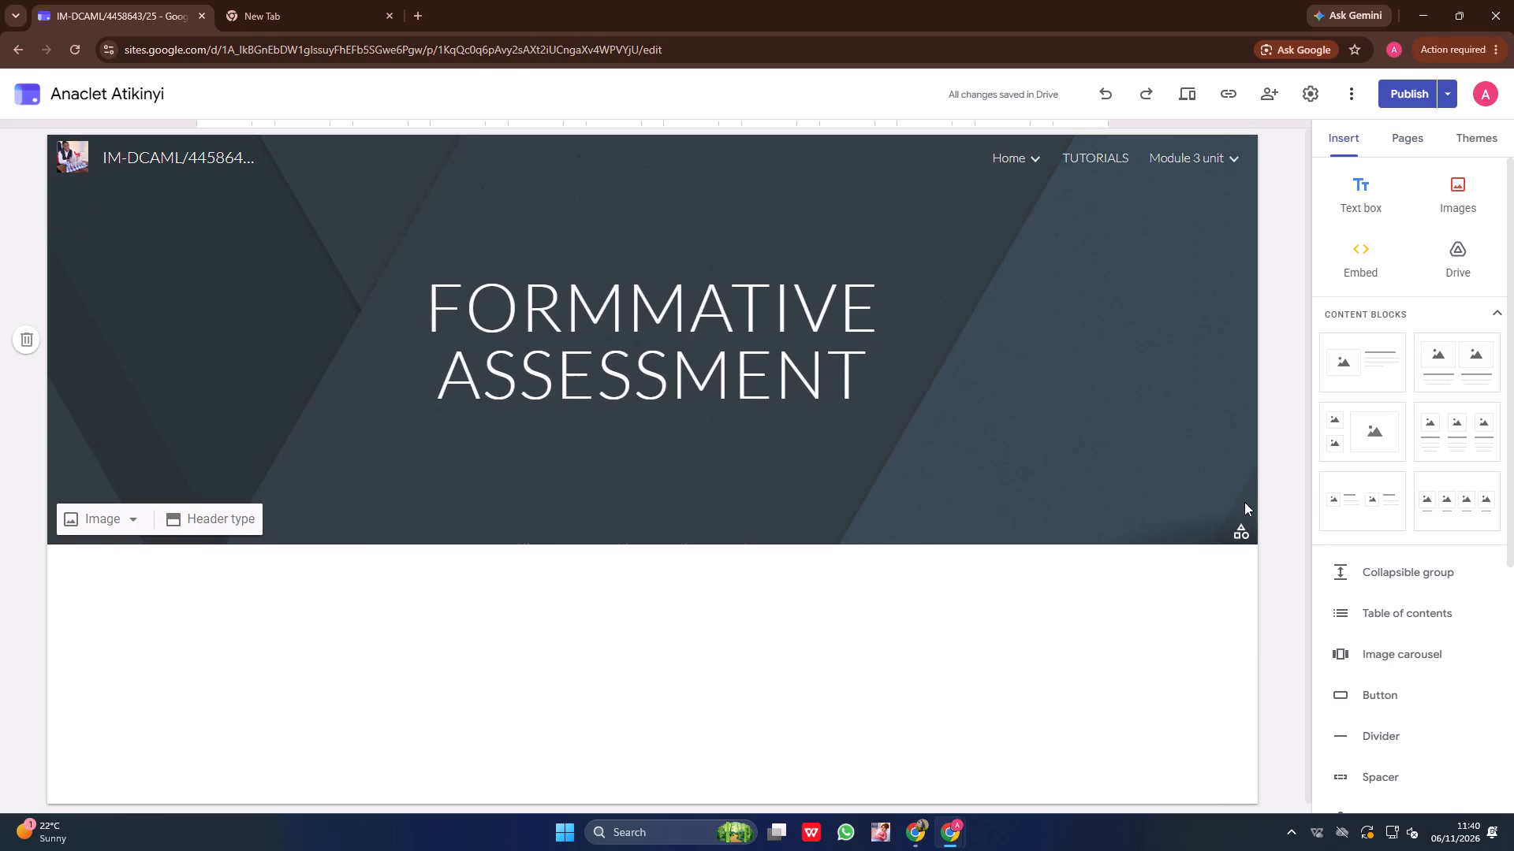
{"action": "left_click", "coordinate": [1422, 428]}
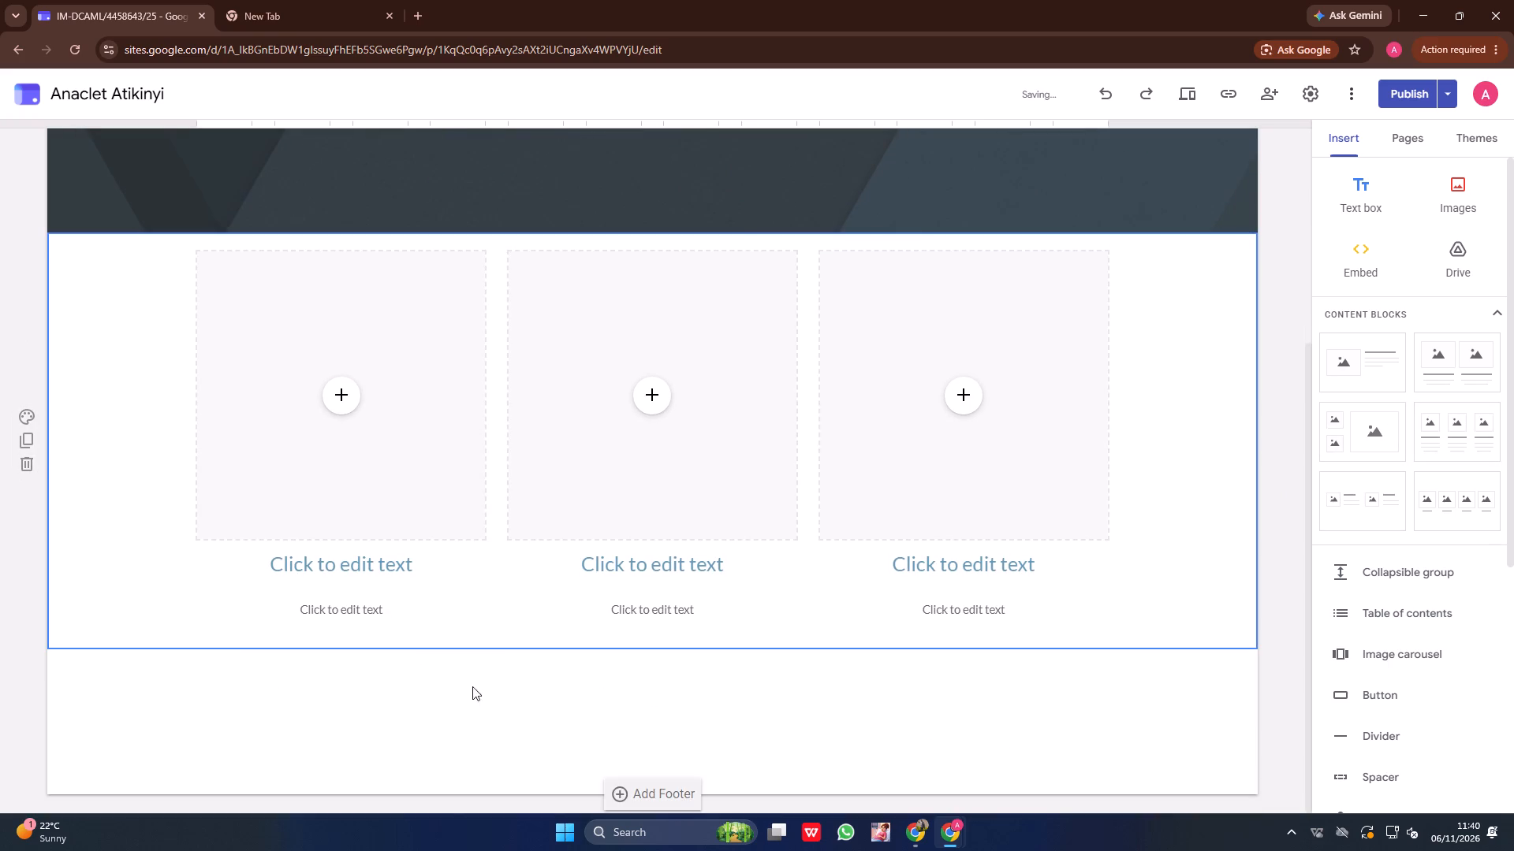
Insert the Main meal Assessment 1 PDF from Drive into the first placeholder of the three-column block.
{"action": "left_click", "coordinate": [349, 384]}
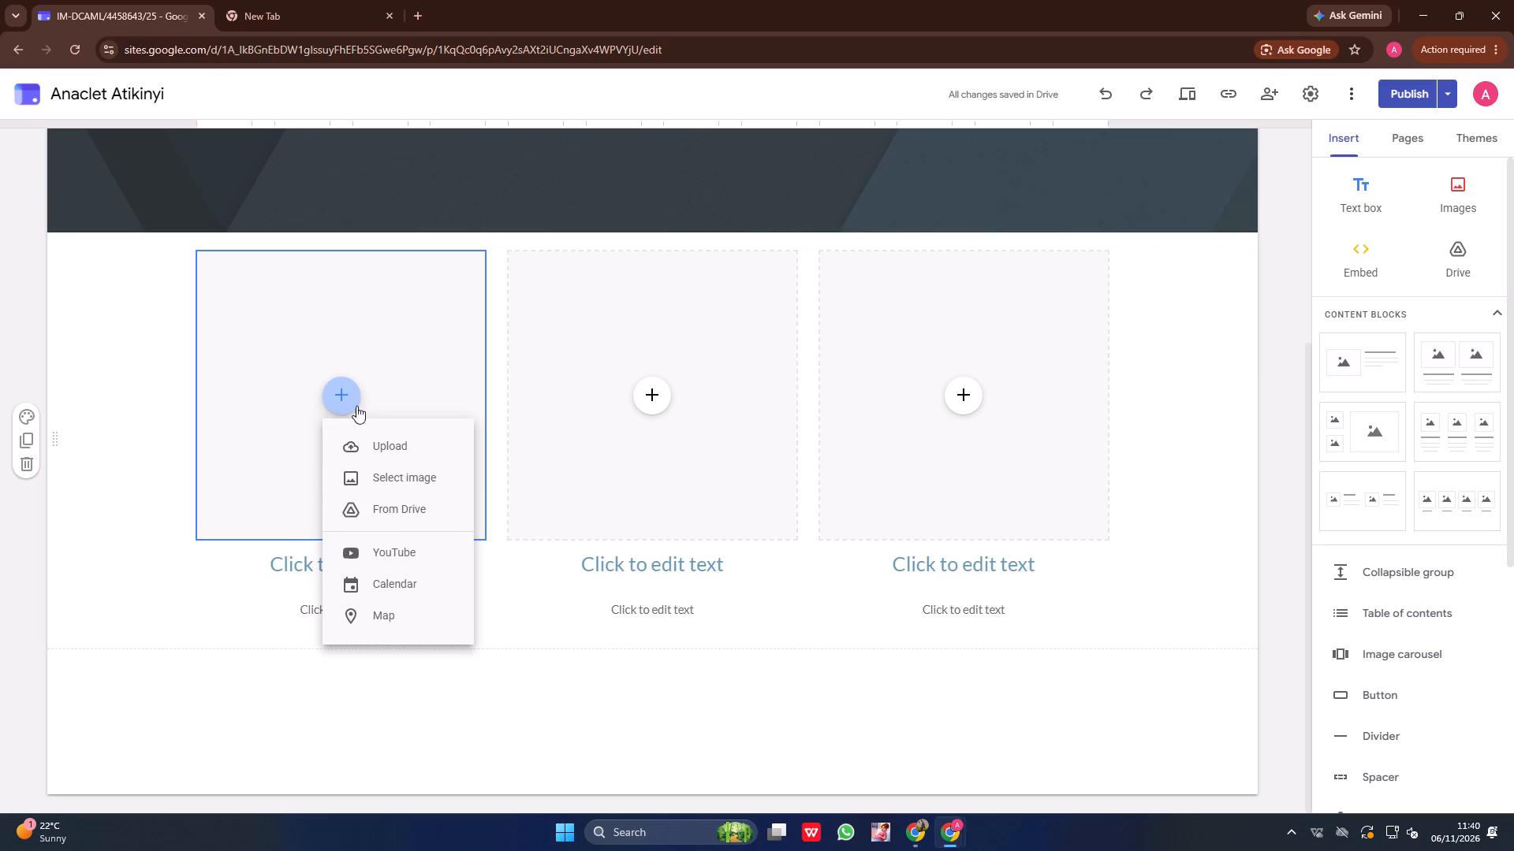
{"action": "left_click", "coordinate": [375, 505]}
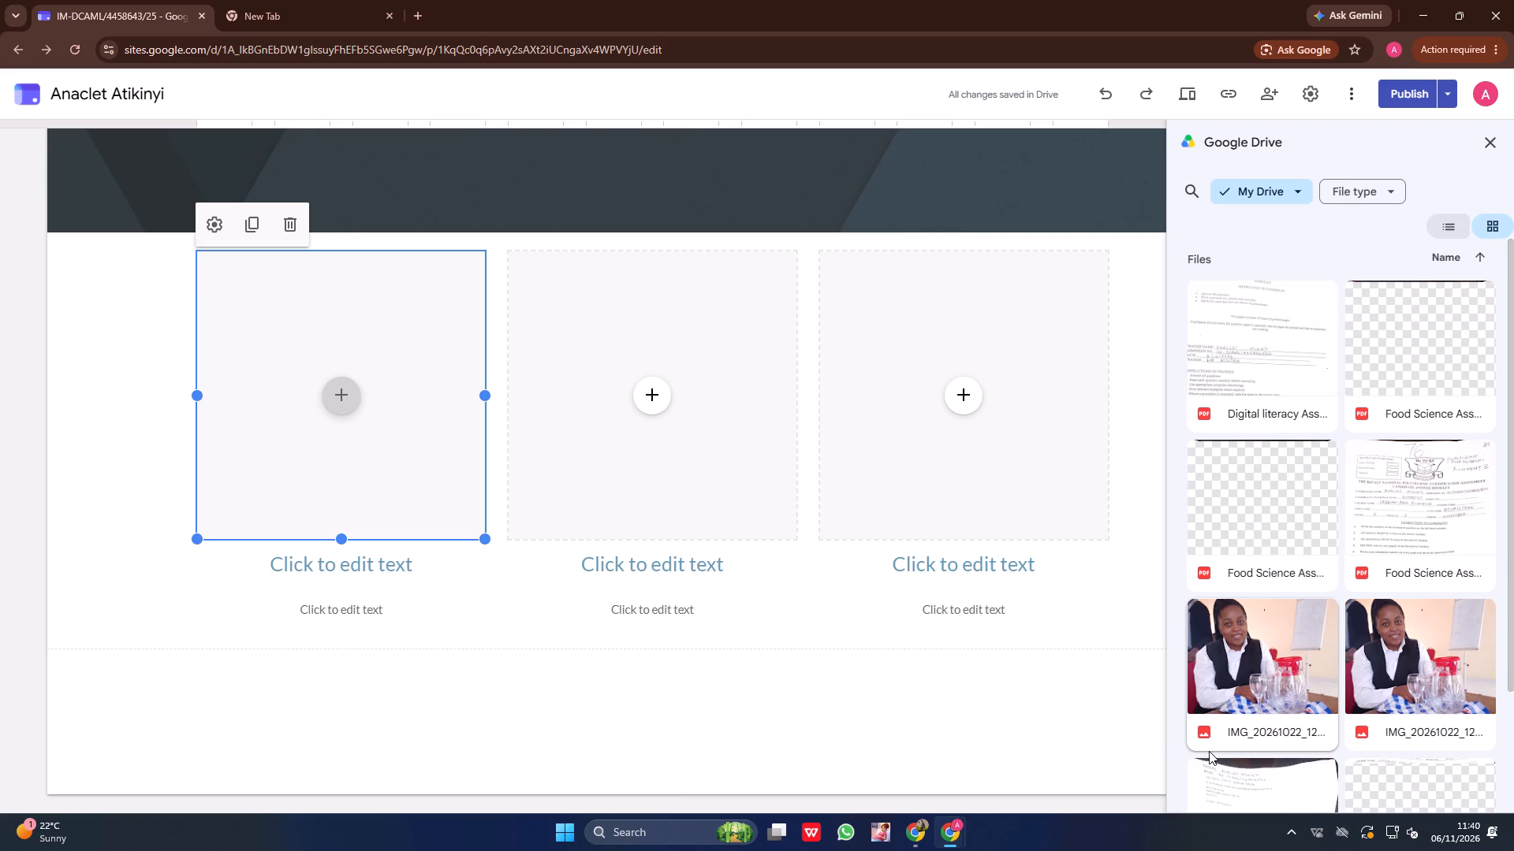
{"action": "scroll", "coordinate": [1112, 676], "scroll_direction": "down", "scroll_amount": 2}
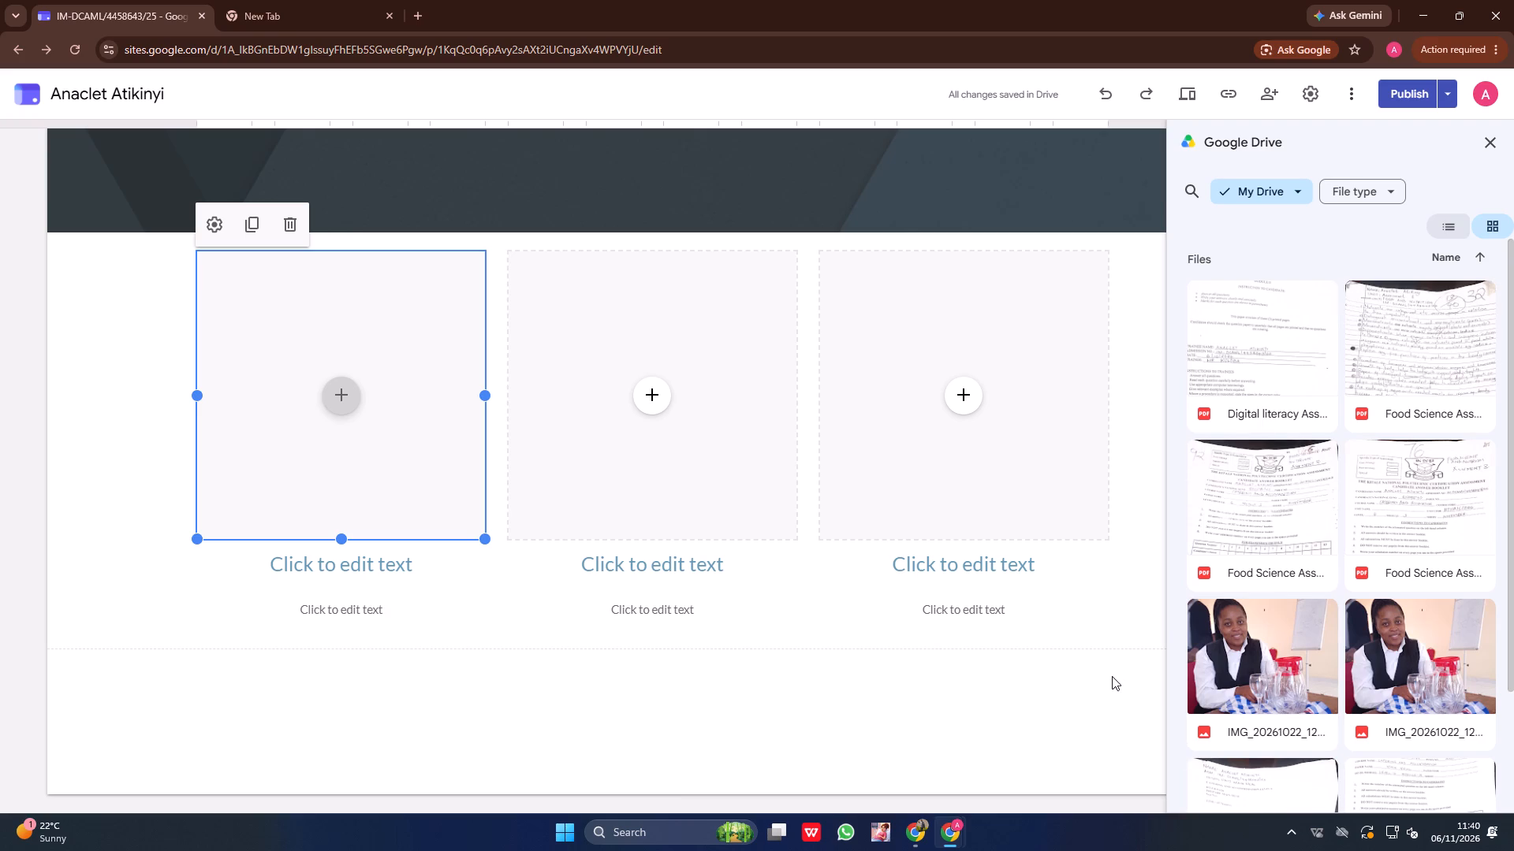
{"action": "scroll", "coordinate": [1107, 682], "scroll_direction": "down", "scroll_amount": 2}
{"action": "scroll", "coordinate": [1277, 788], "scroll_direction": "down", "scroll_amount": 3}
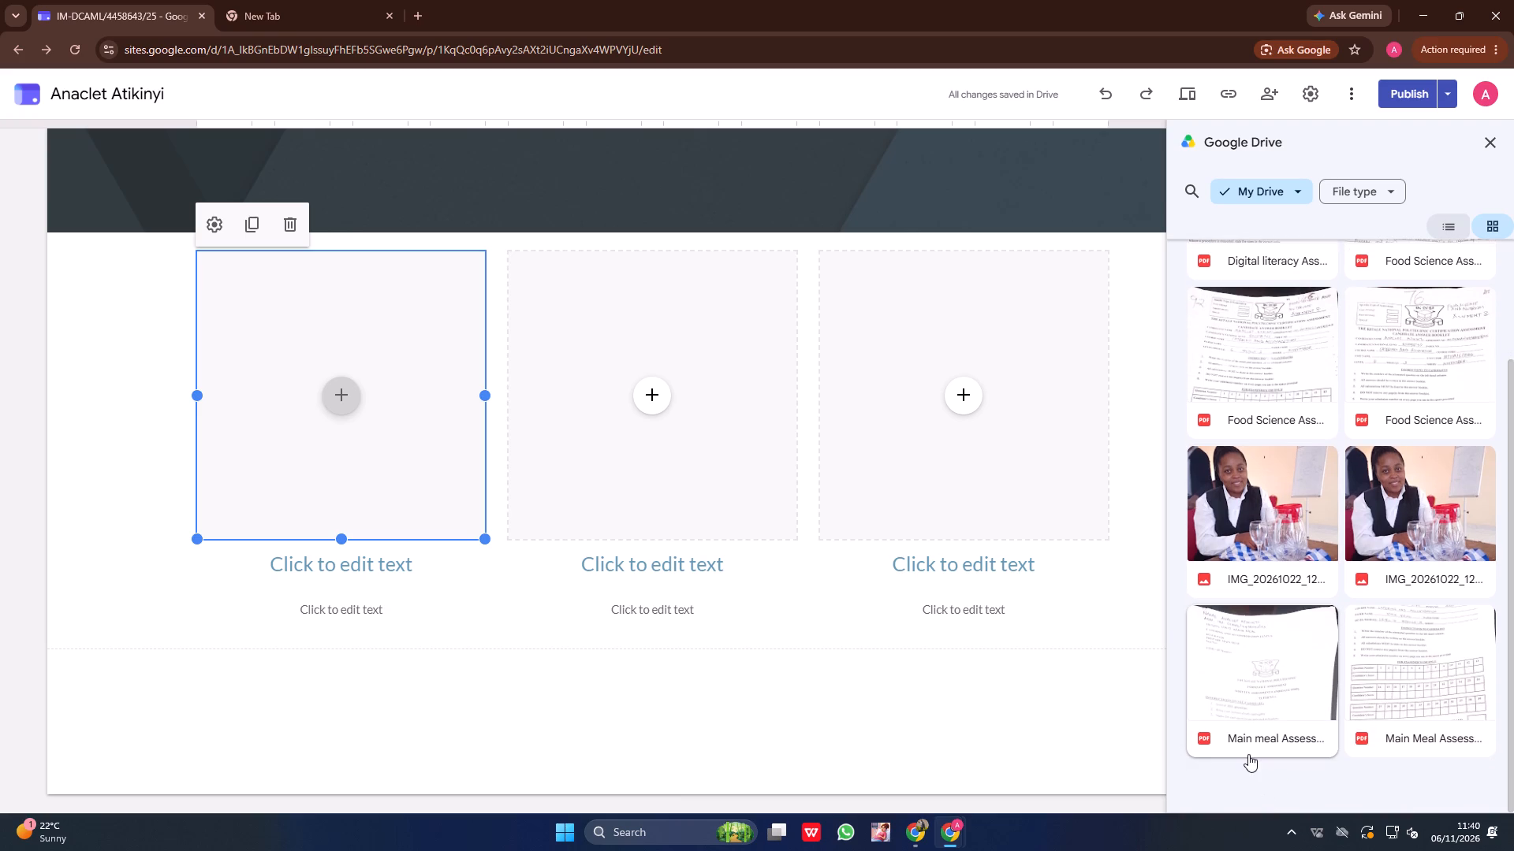
{"action": "left_click", "coordinate": [1245, 729]}
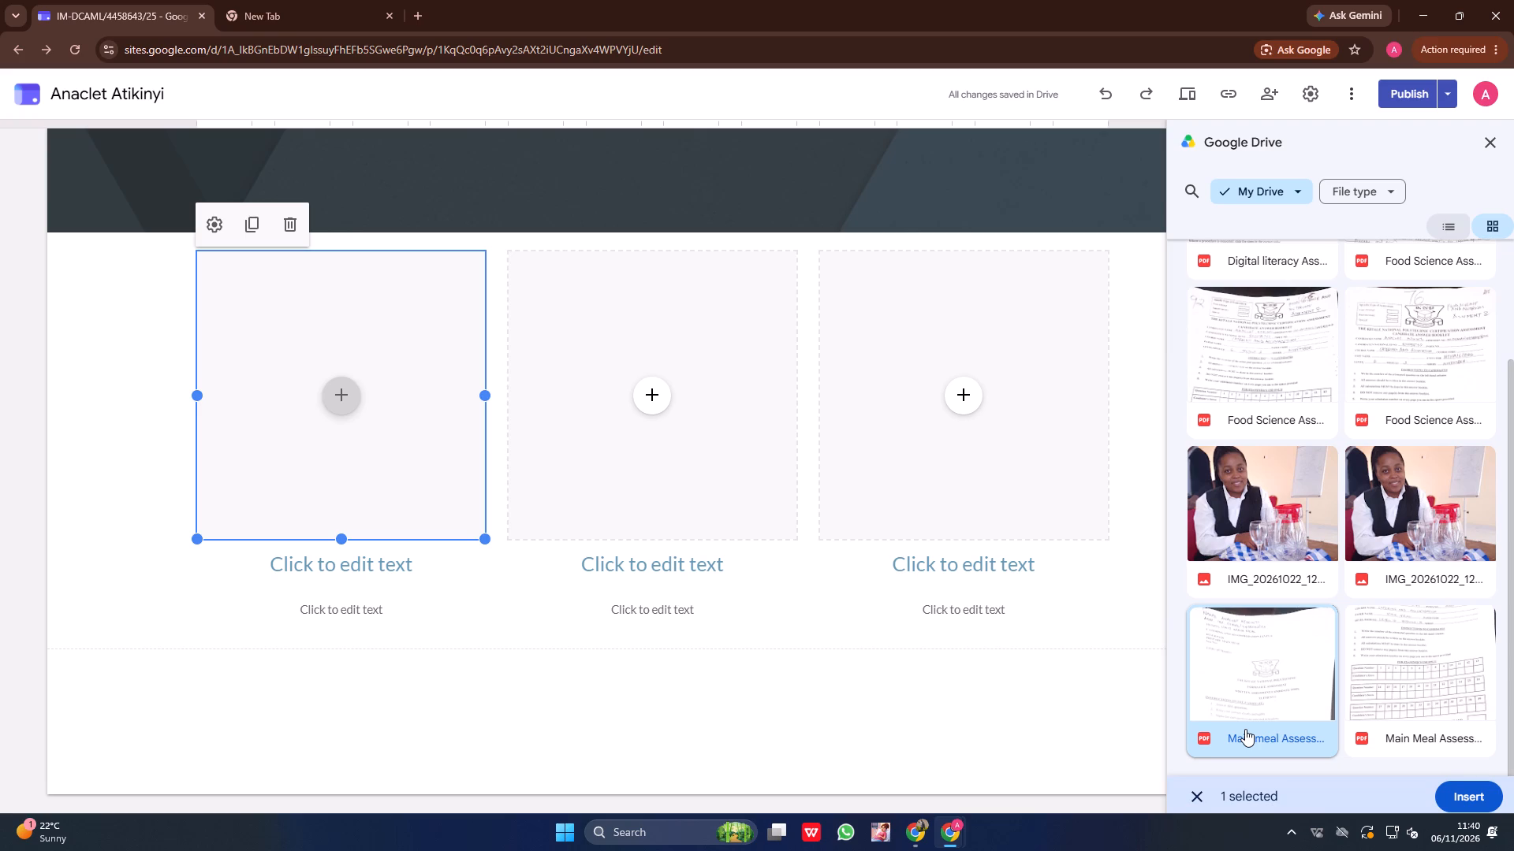
{"action": "left_click", "coordinate": [1445, 798]}
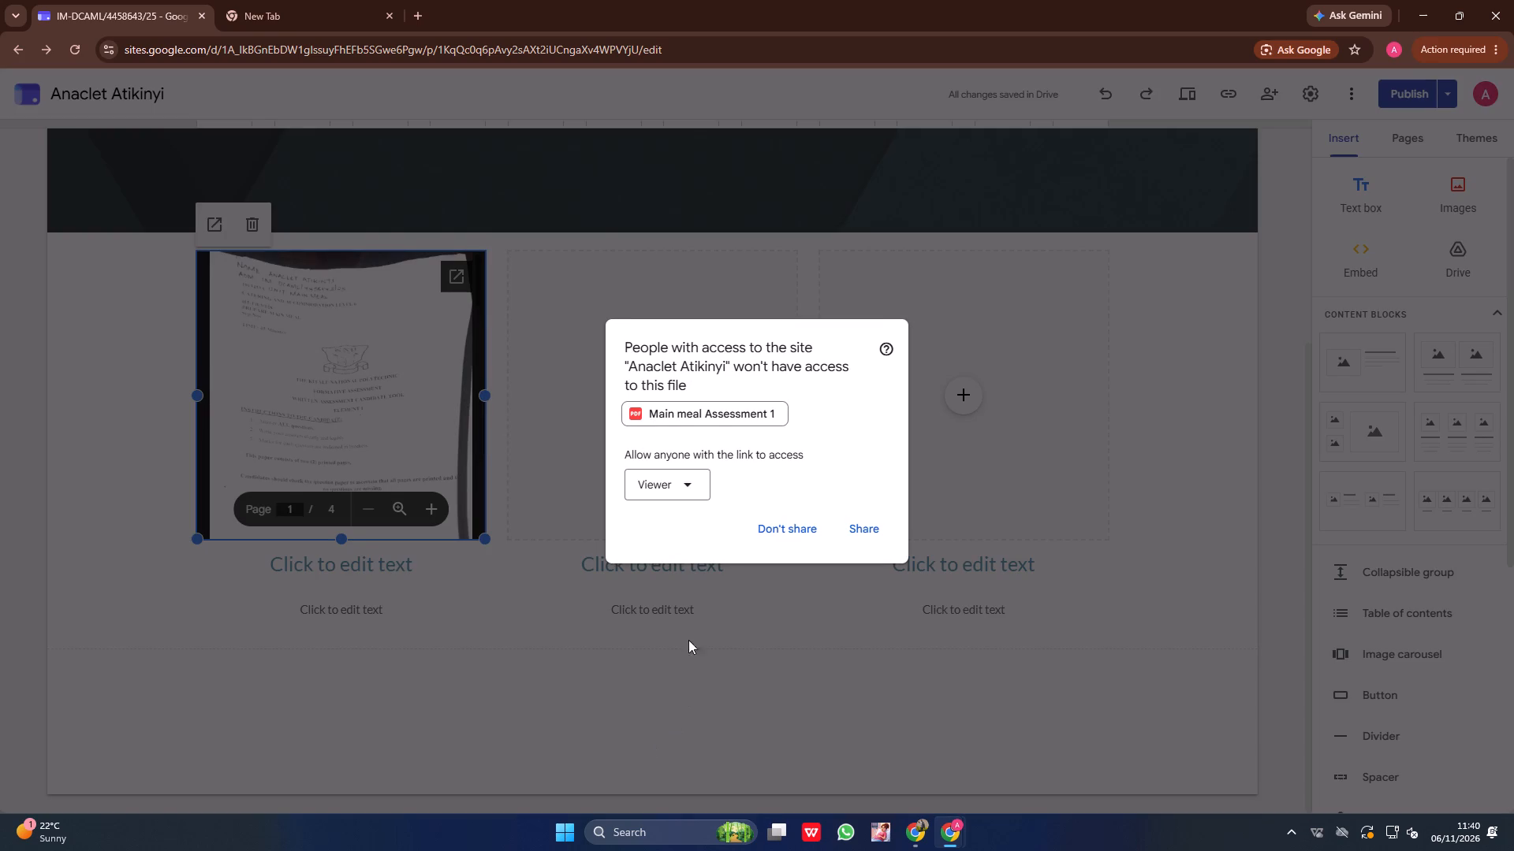
Share the Main meal Assessment 1 file with anyone who has the link as Commenter.
{"action": "left_click", "coordinate": [655, 476]}
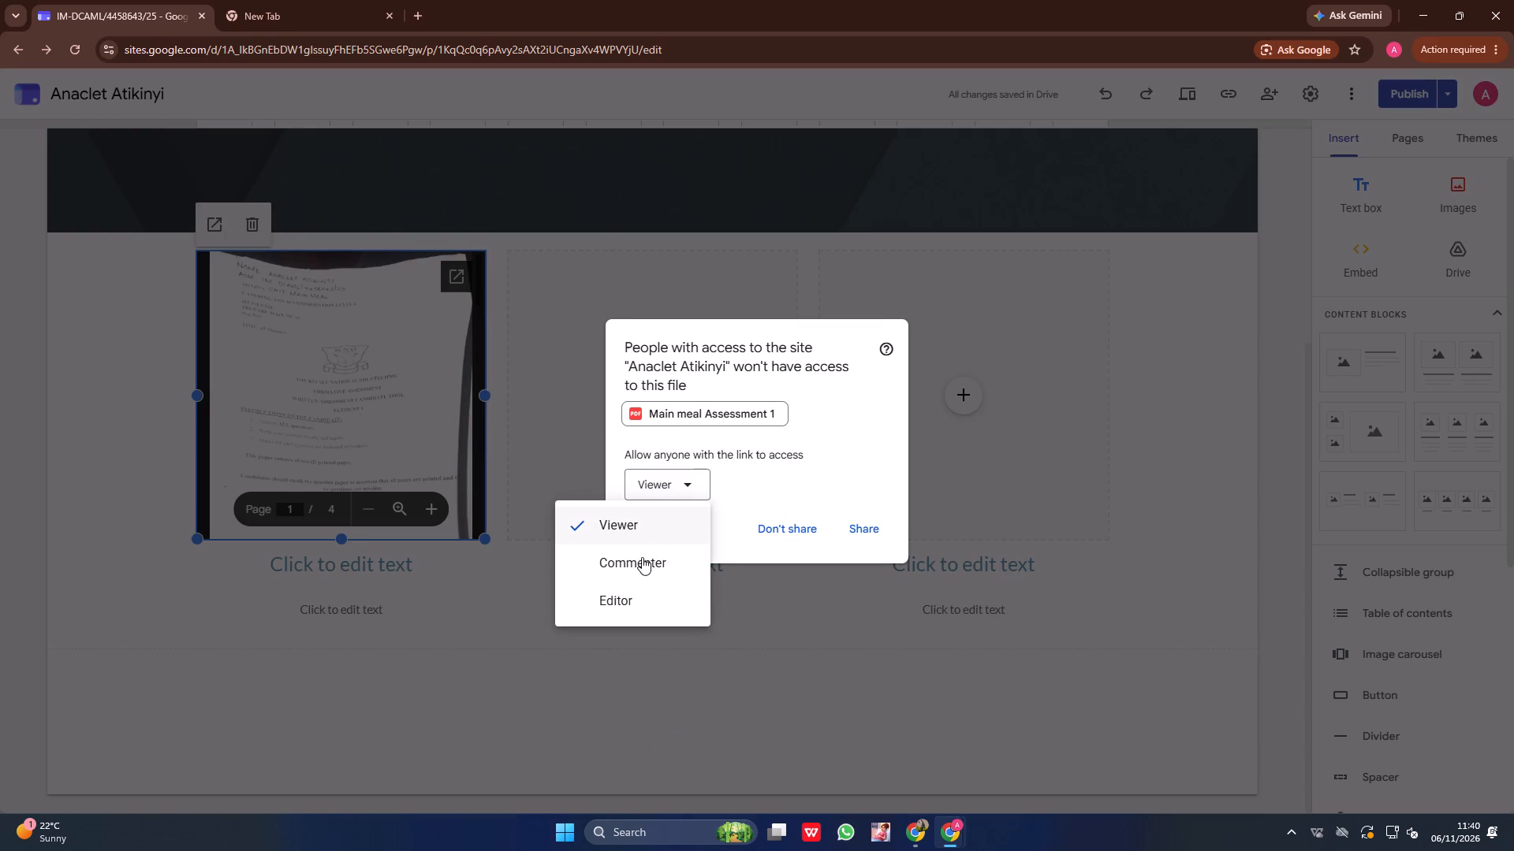
{"action": "left_click", "coordinate": [641, 558]}
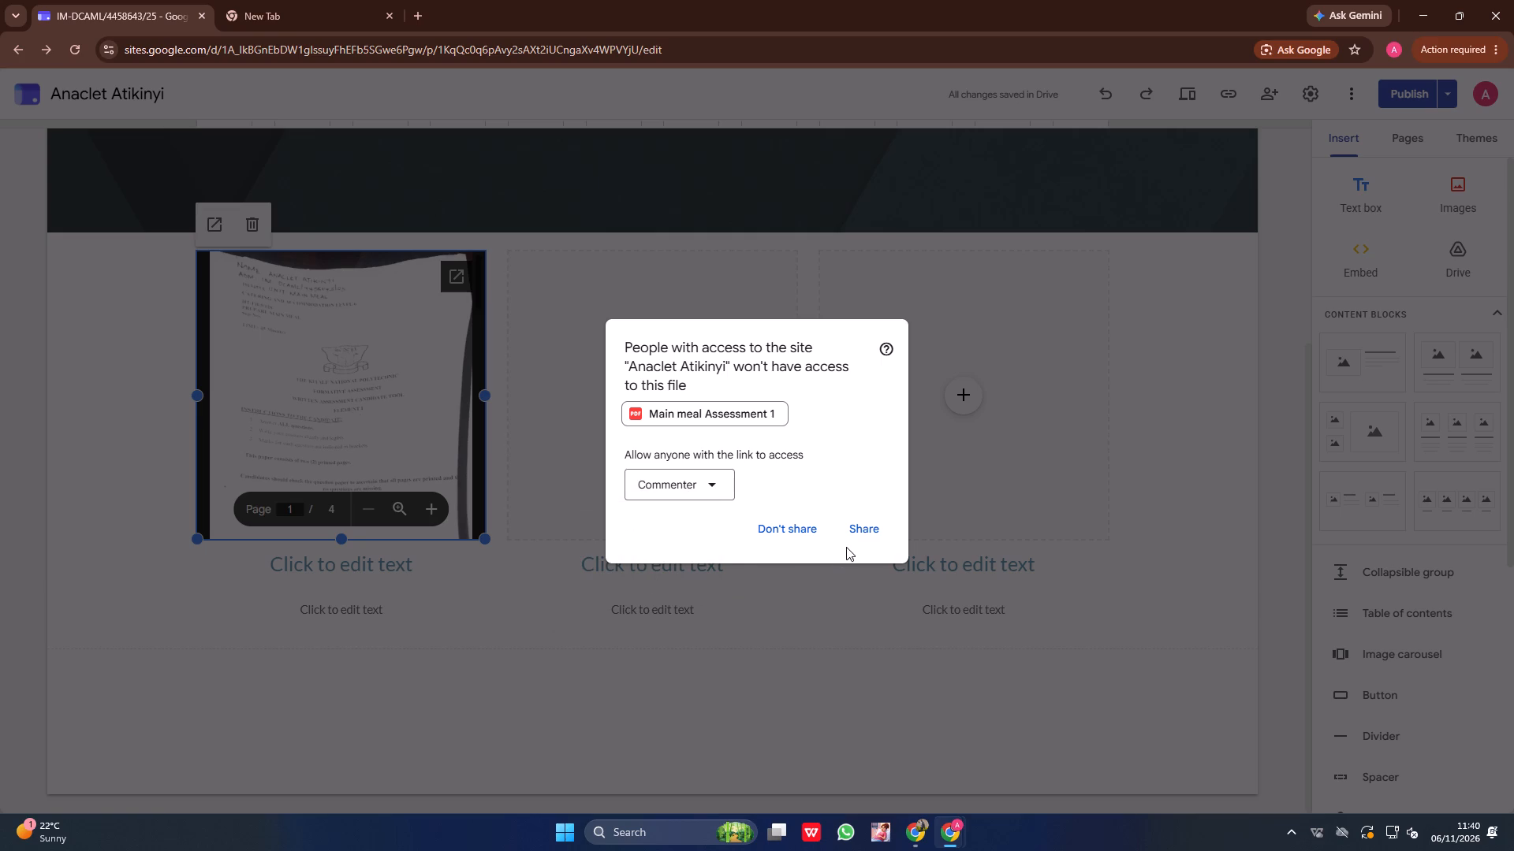
{"action": "left_click", "coordinate": [867, 531]}
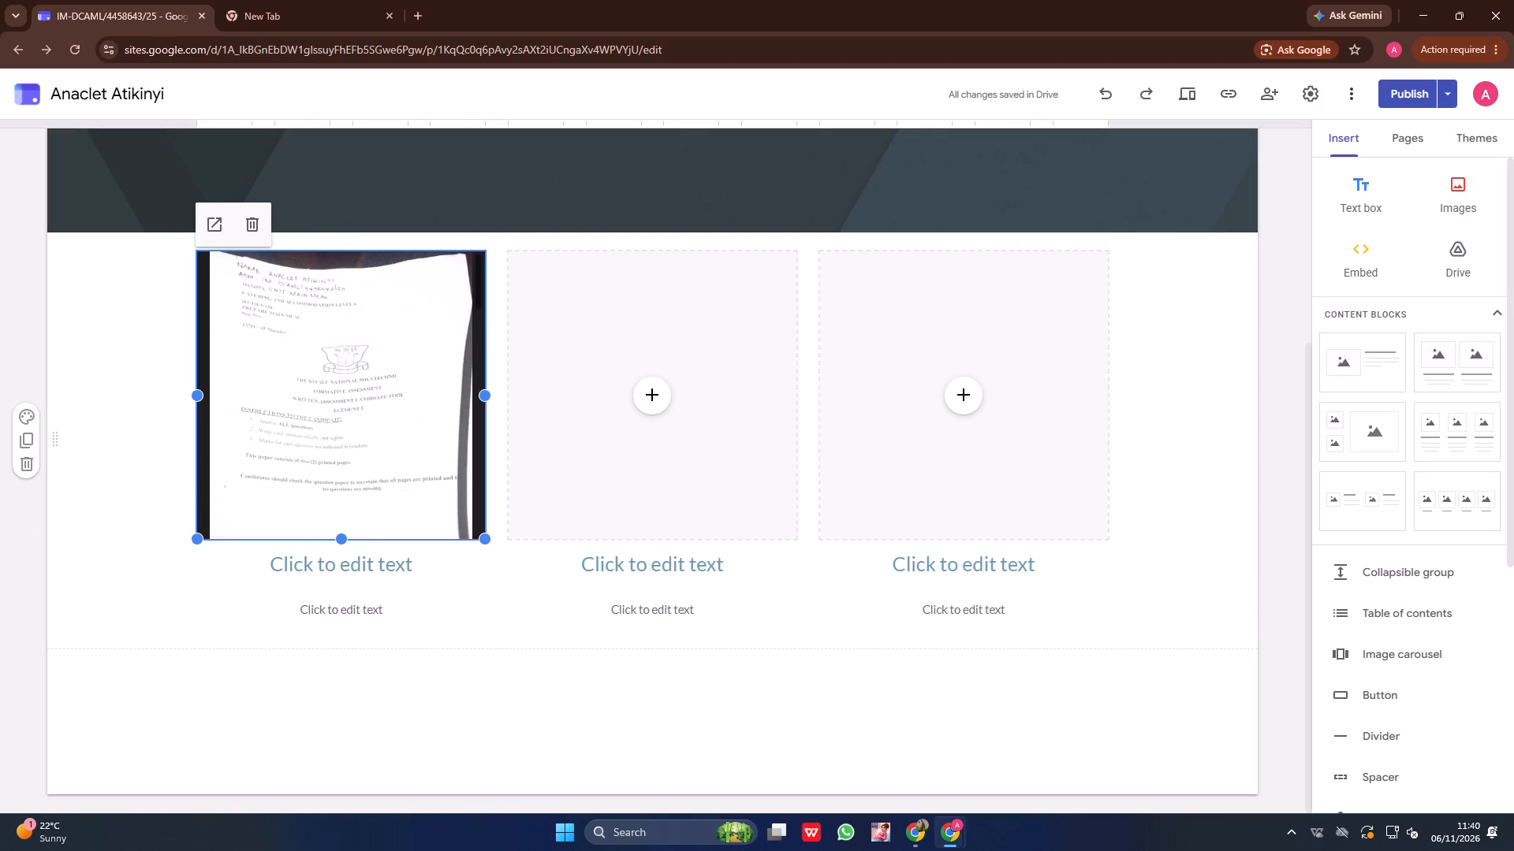
Enter the heading "ASSESMENT 1" beneath the first embedded Main meal PDF.
{"action": "left_click", "coordinate": [375, 561]}
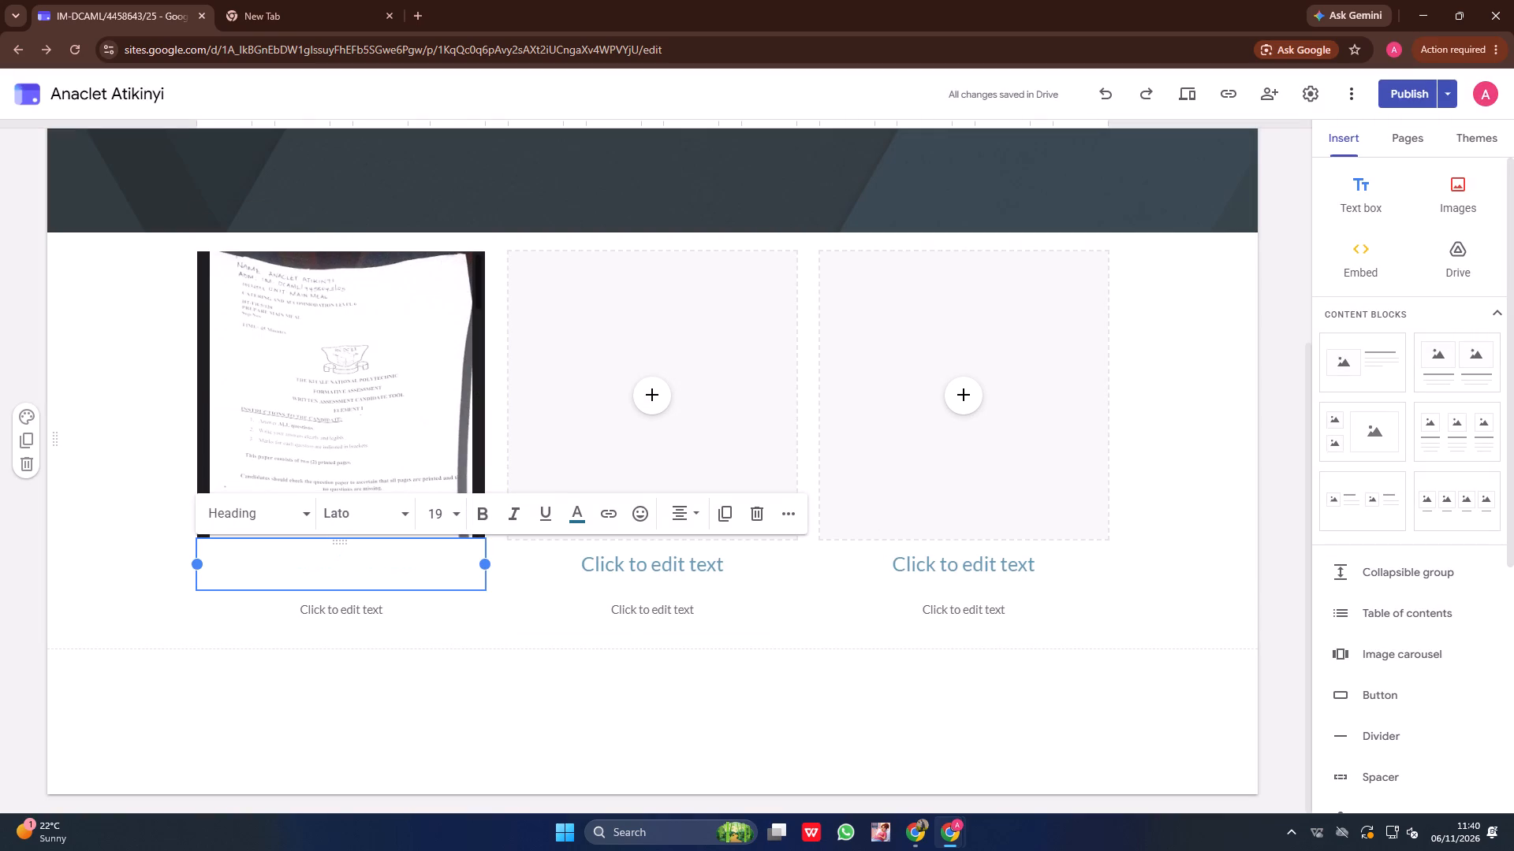
{"action": "type", "text": "ASSES"}
{"action": "type", "text": "ME"}
{"action": "type", "text": "NT"}
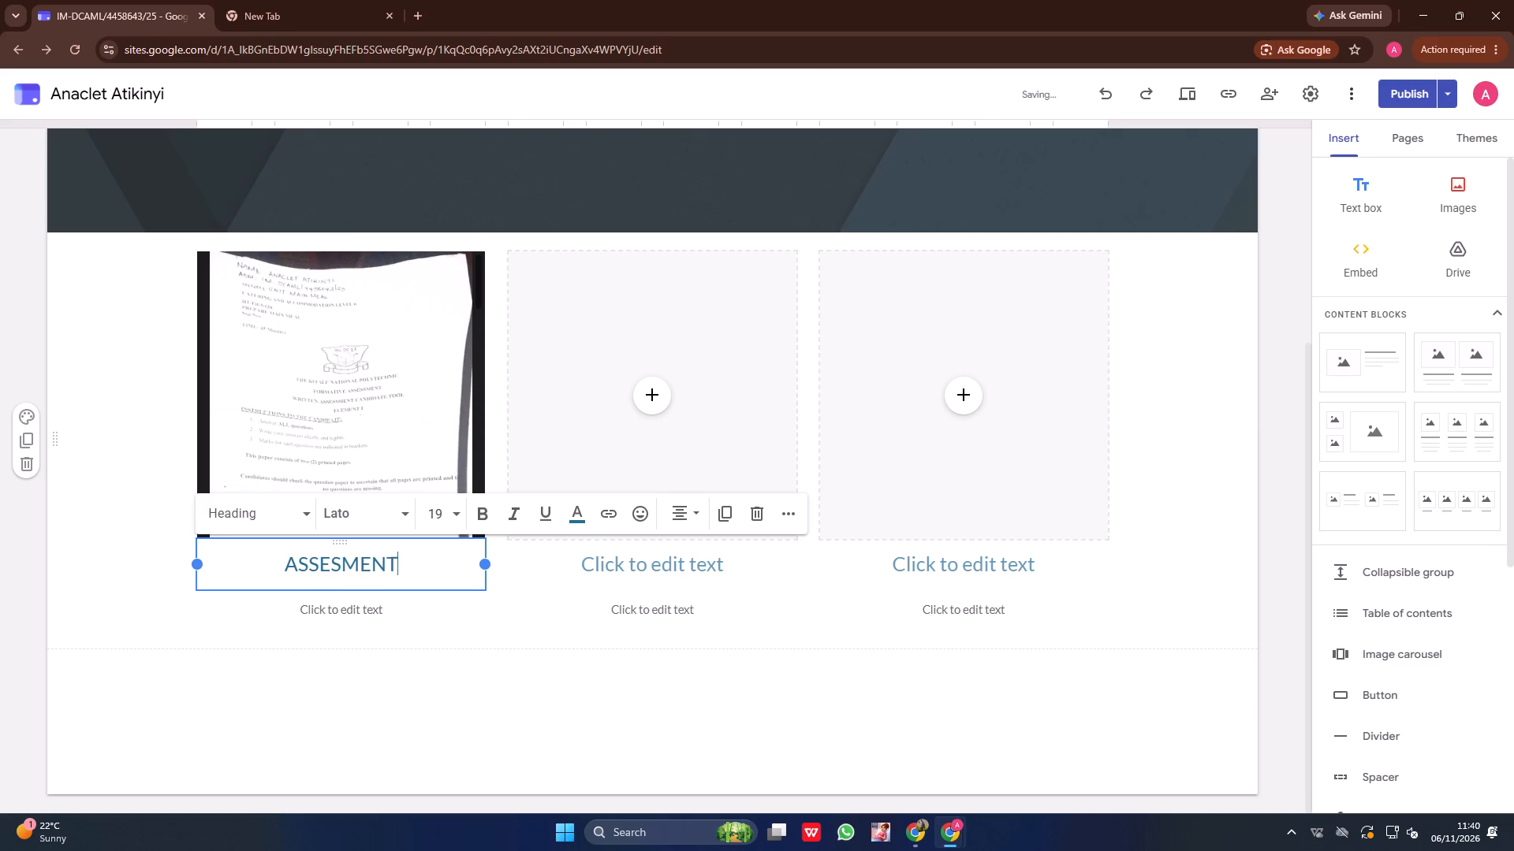
{"action": "key", "text": "space"}
{"action": "key", "text": "1"}
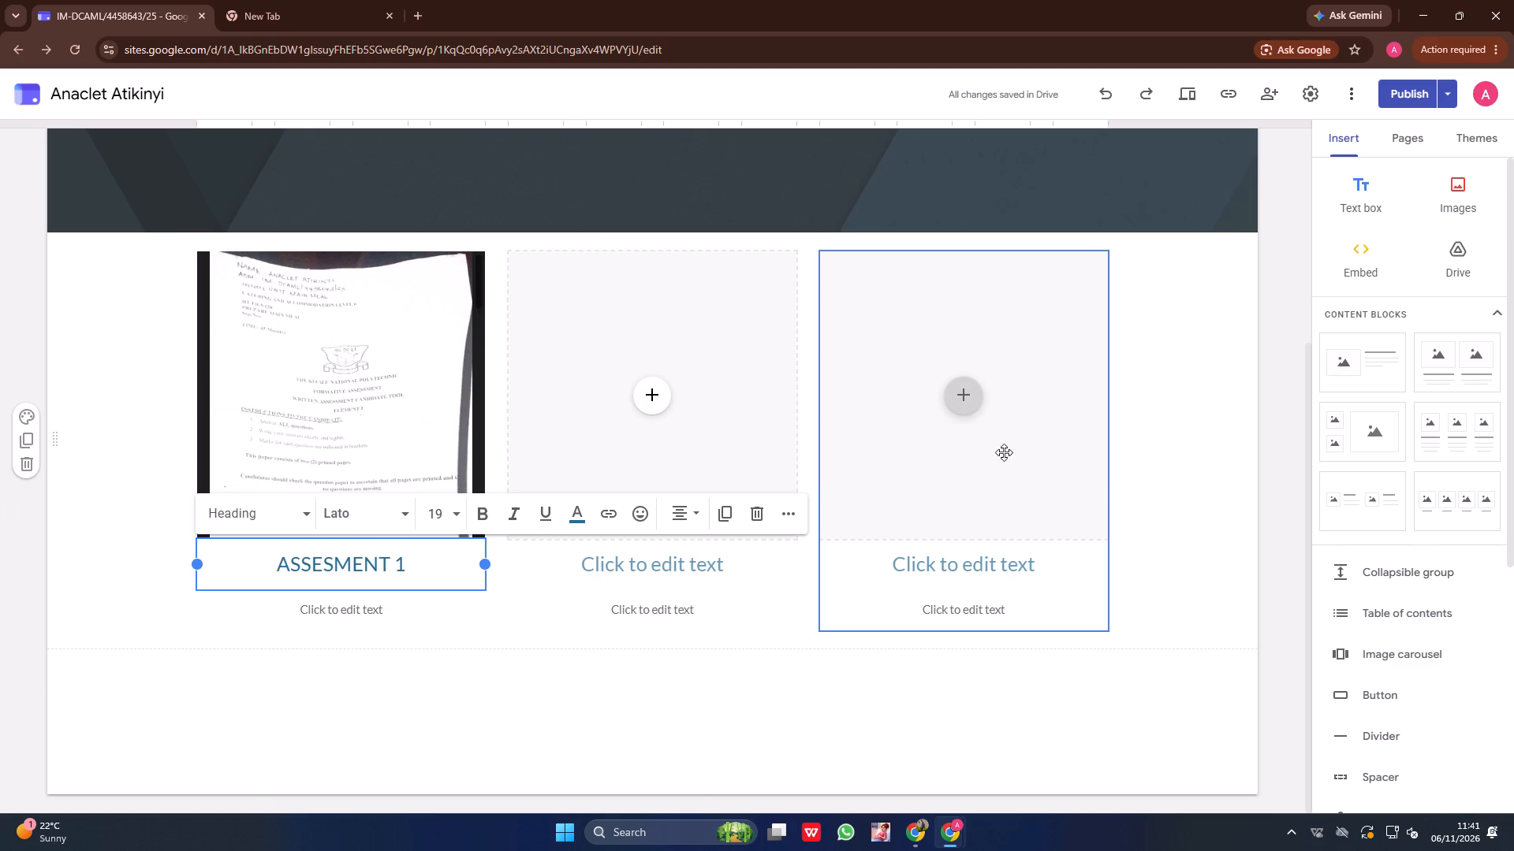
Insert the Main Meal Assessment 3 PDF from Drive into the third placeholder, leaving the middle one empty.
{"action": "left_click", "coordinate": [971, 388]}
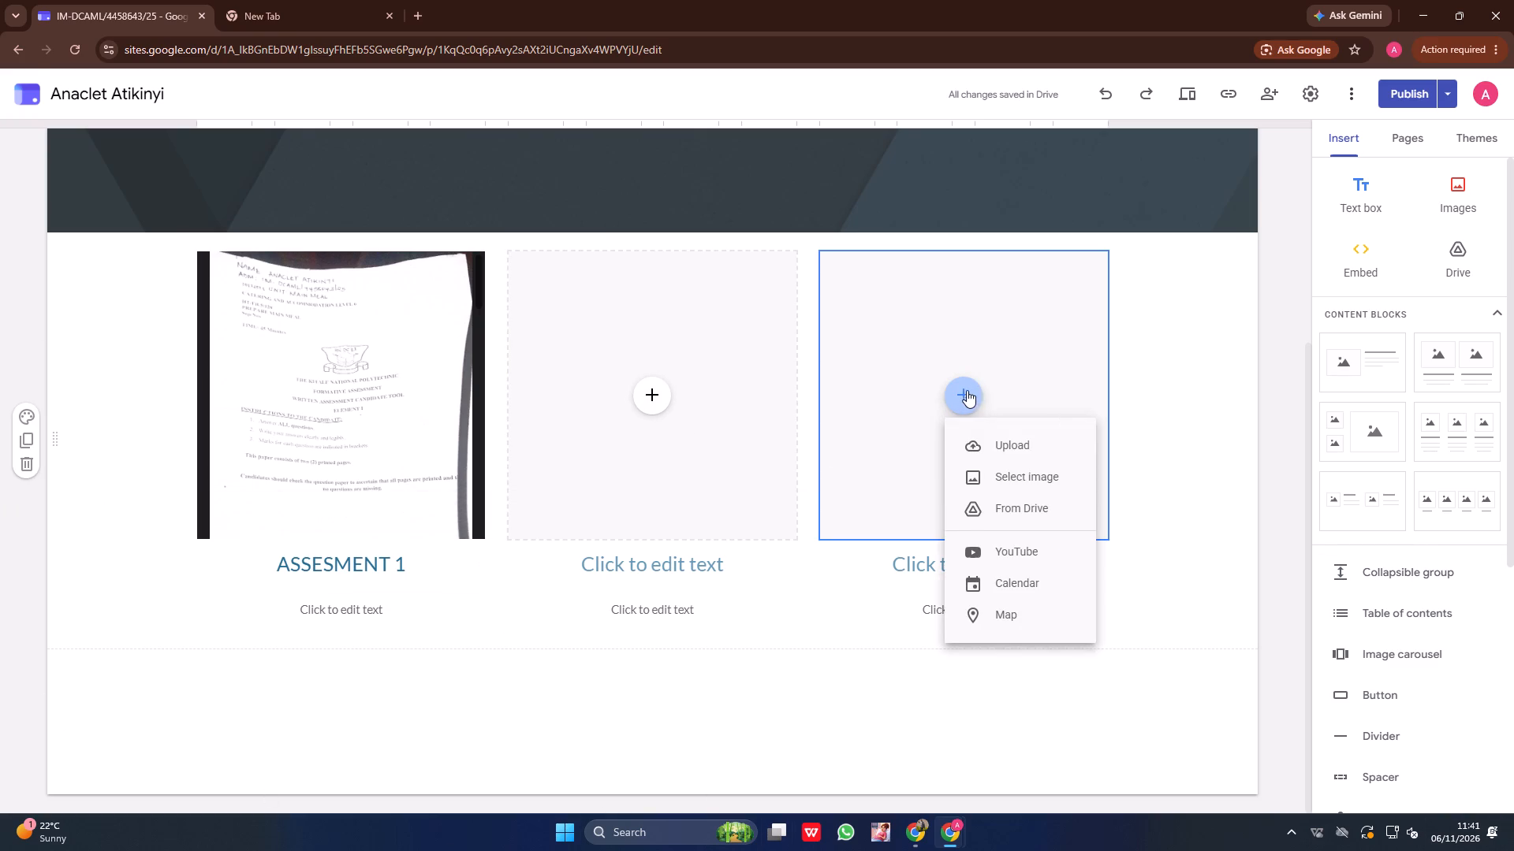
{"action": "left_click", "coordinate": [1021, 509]}
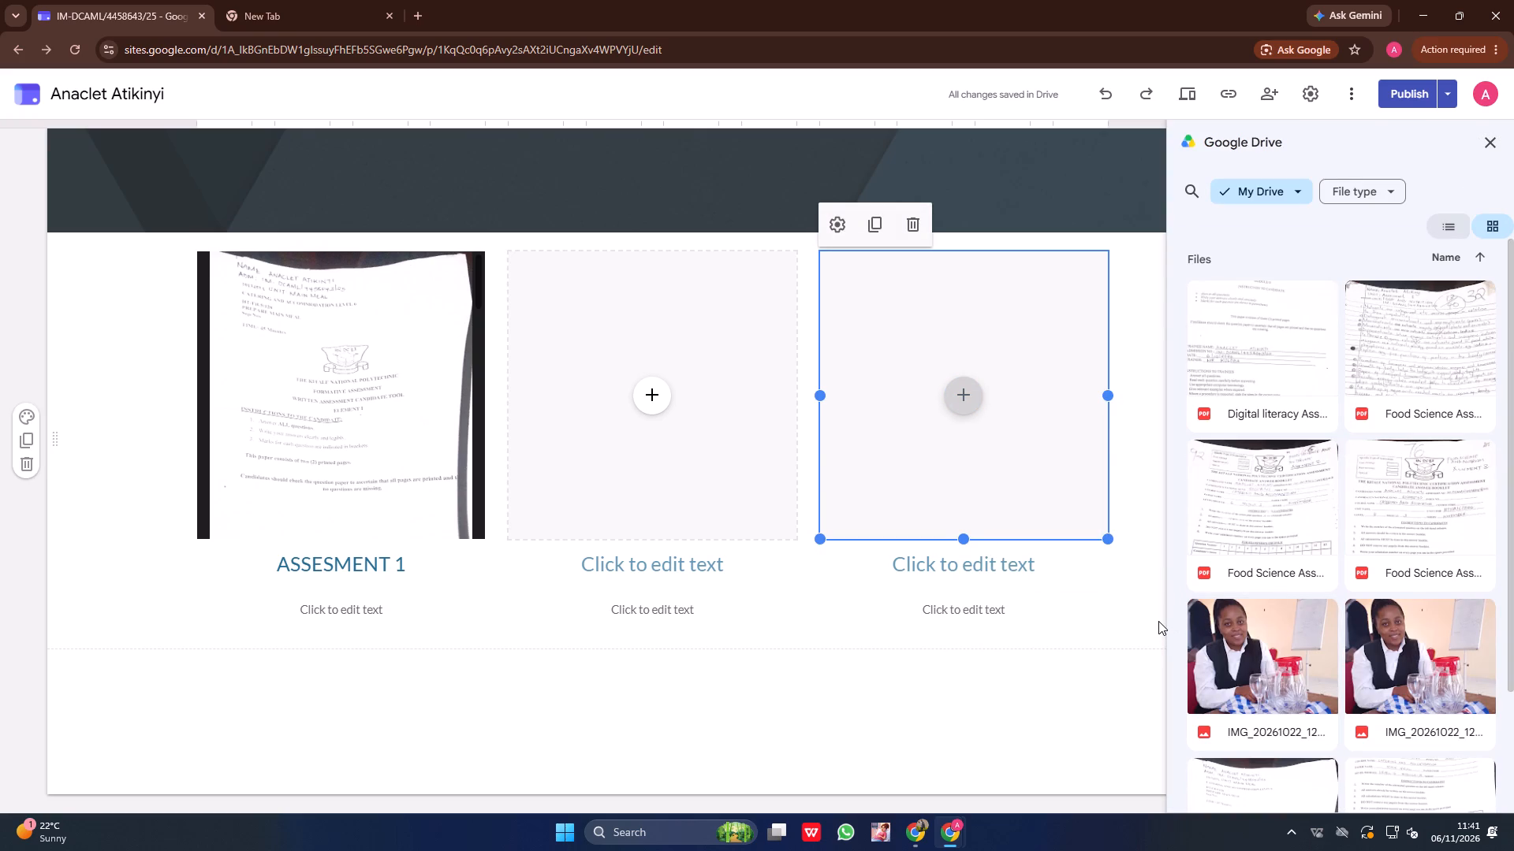
{"action": "scroll", "coordinate": [1154, 620], "scroll_direction": "down", "scroll_amount": 3}
{"action": "scroll", "coordinate": [1173, 819], "scroll_direction": "down", "scroll_amount": 3}
{"action": "left_click", "coordinate": [1426, 773]}
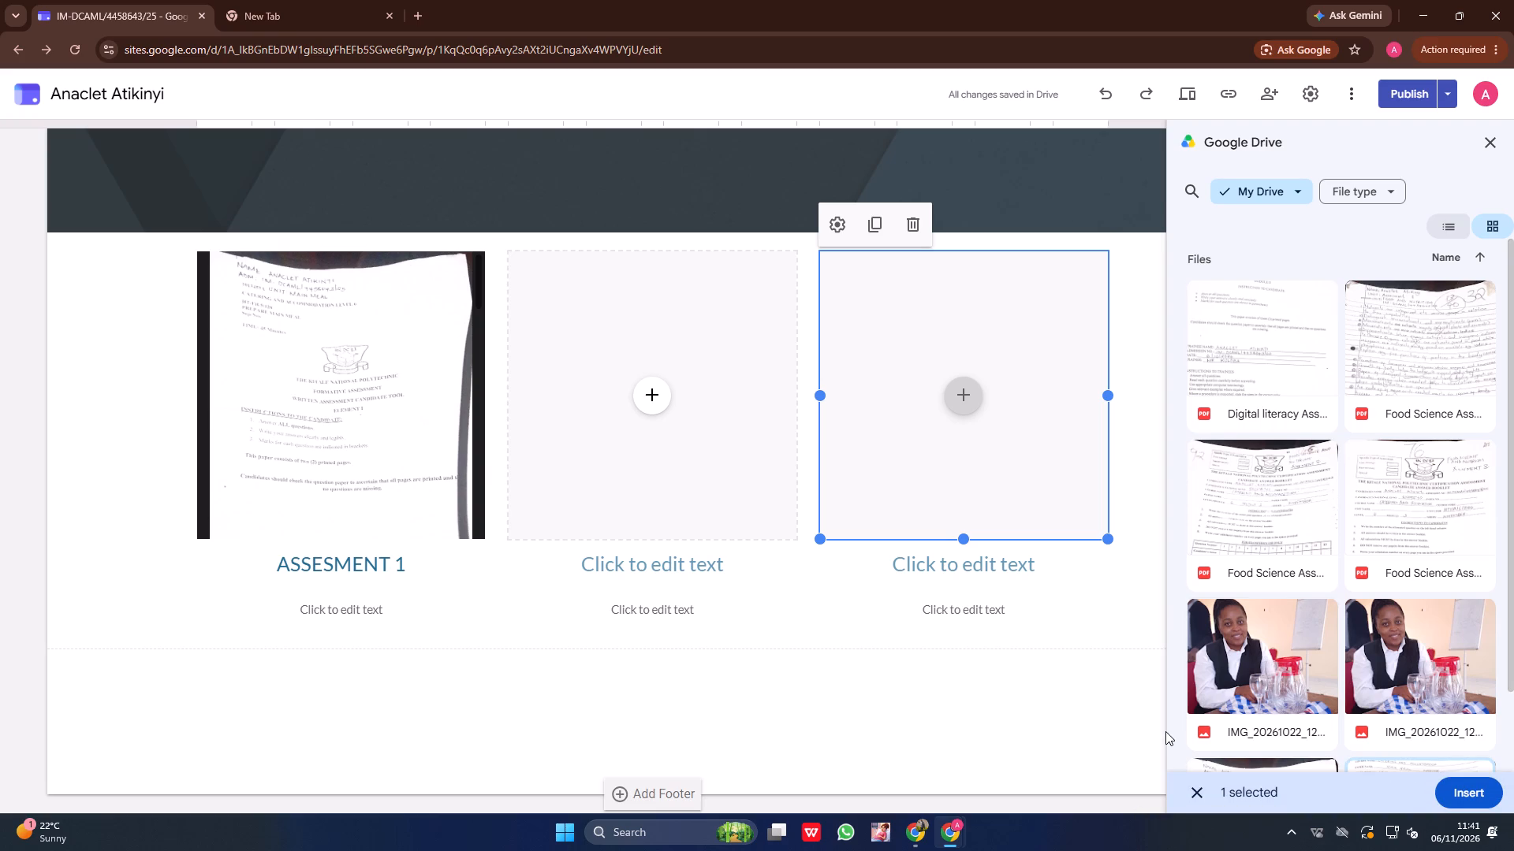
{"action": "left_click", "coordinate": [1449, 801]}
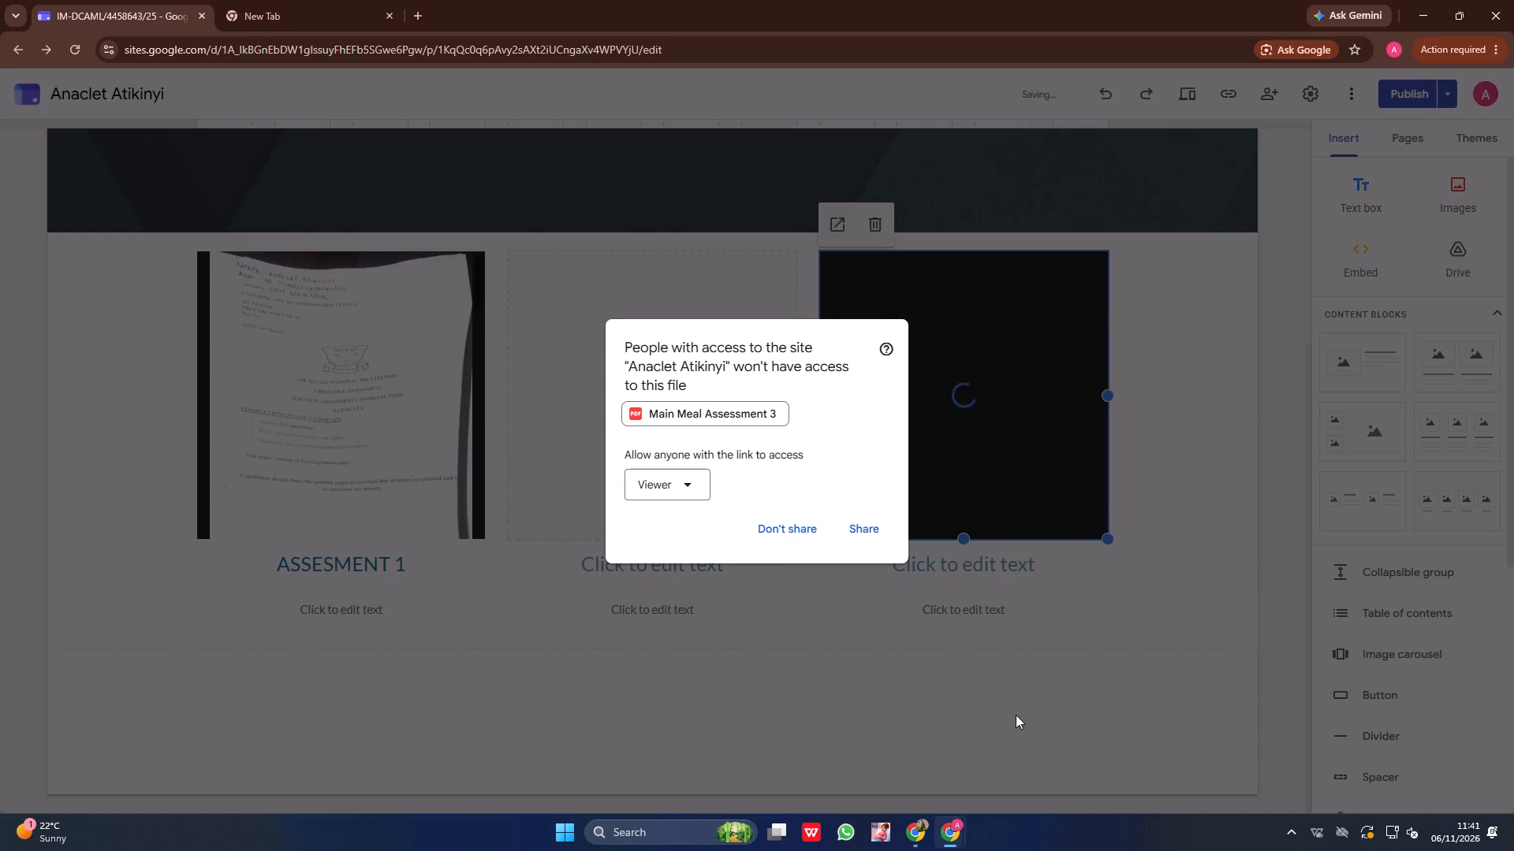
Share the Main Meal Assessment 3 file with anyone who has the link as Commenter.
{"action": "left_click", "coordinate": [669, 488]}
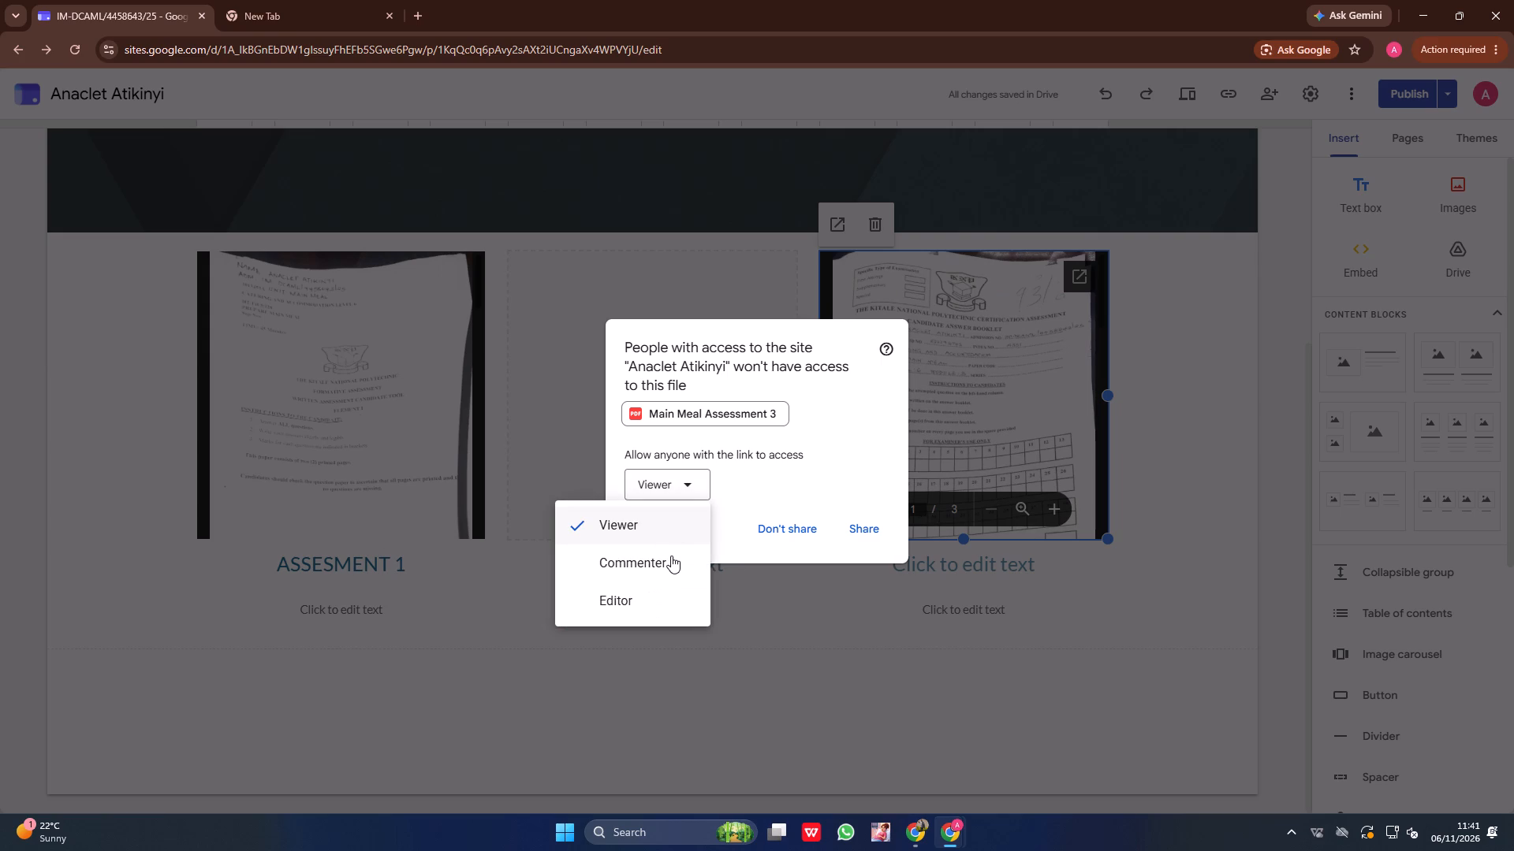
{"action": "left_click", "coordinate": [669, 560]}
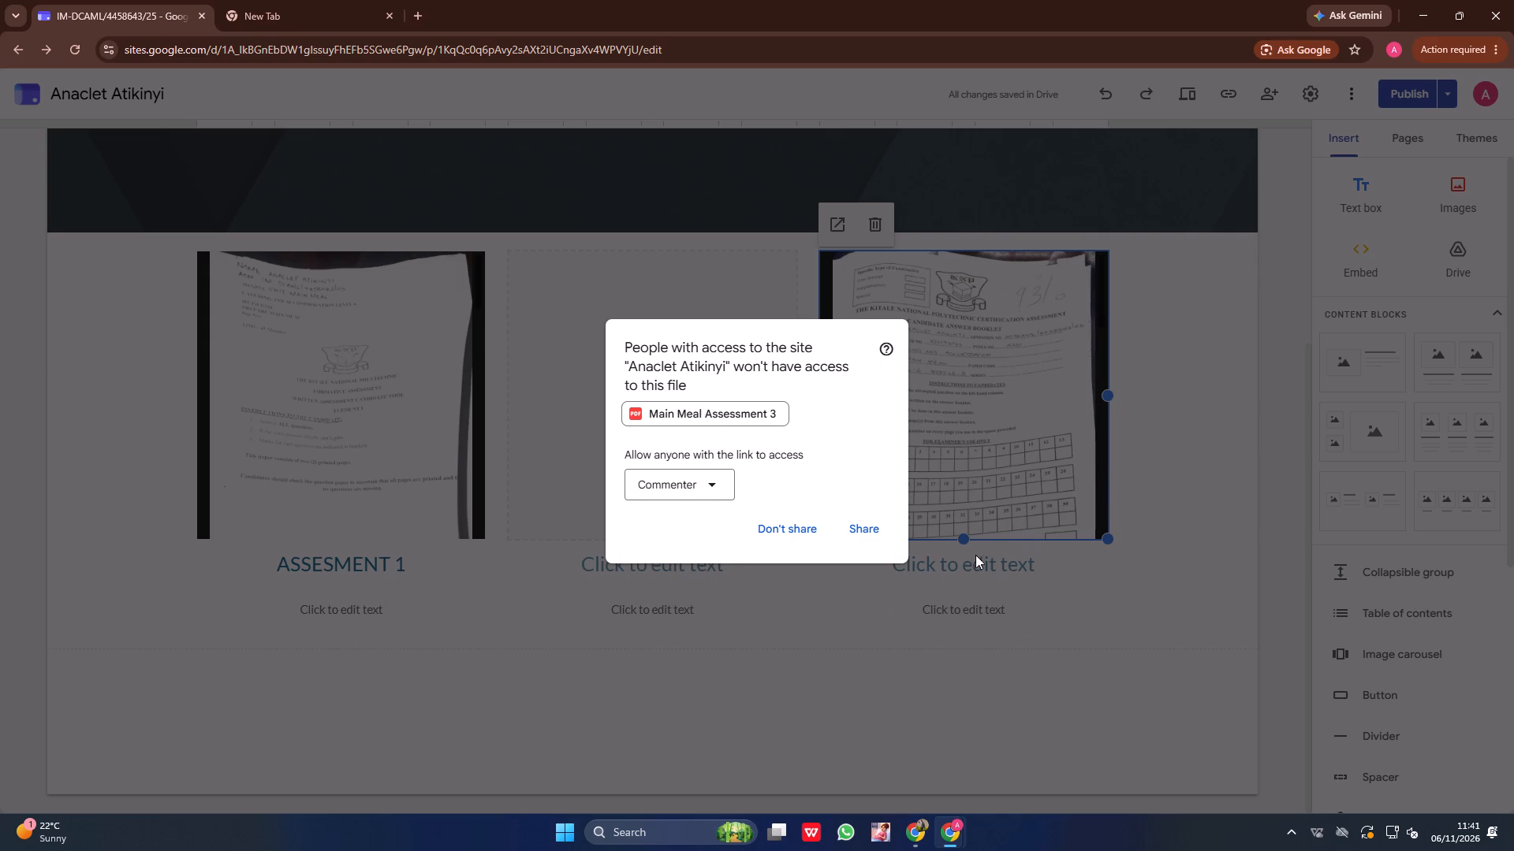
{"action": "left_click", "coordinate": [858, 522]}
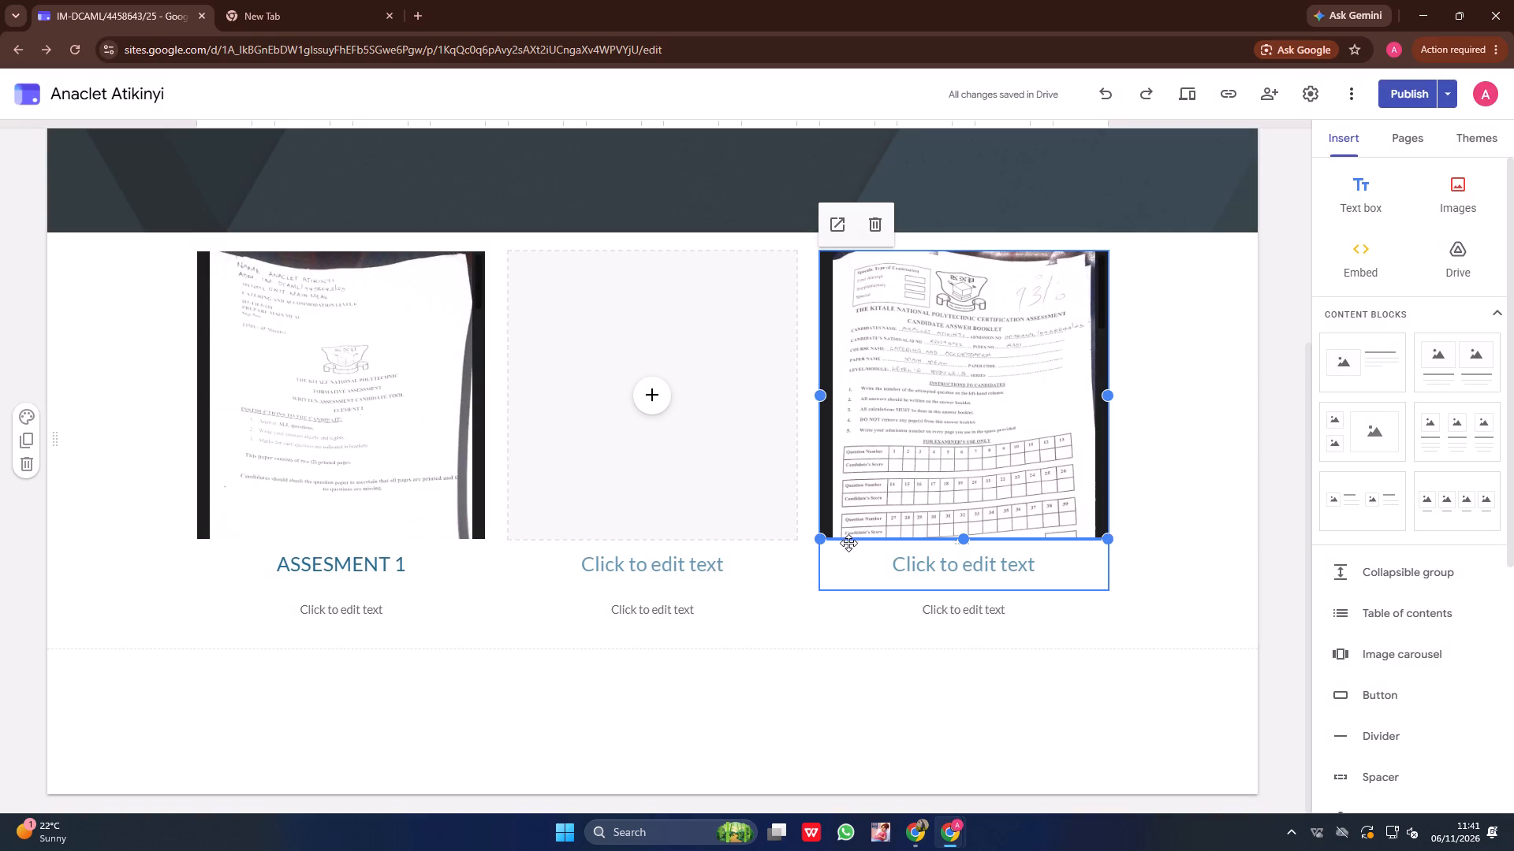
Enter the heading "ASSESSMENT 3" beneath the embedded Main Meal Assessment 3 PDF.
{"action": "left_click", "coordinate": [919, 575]}
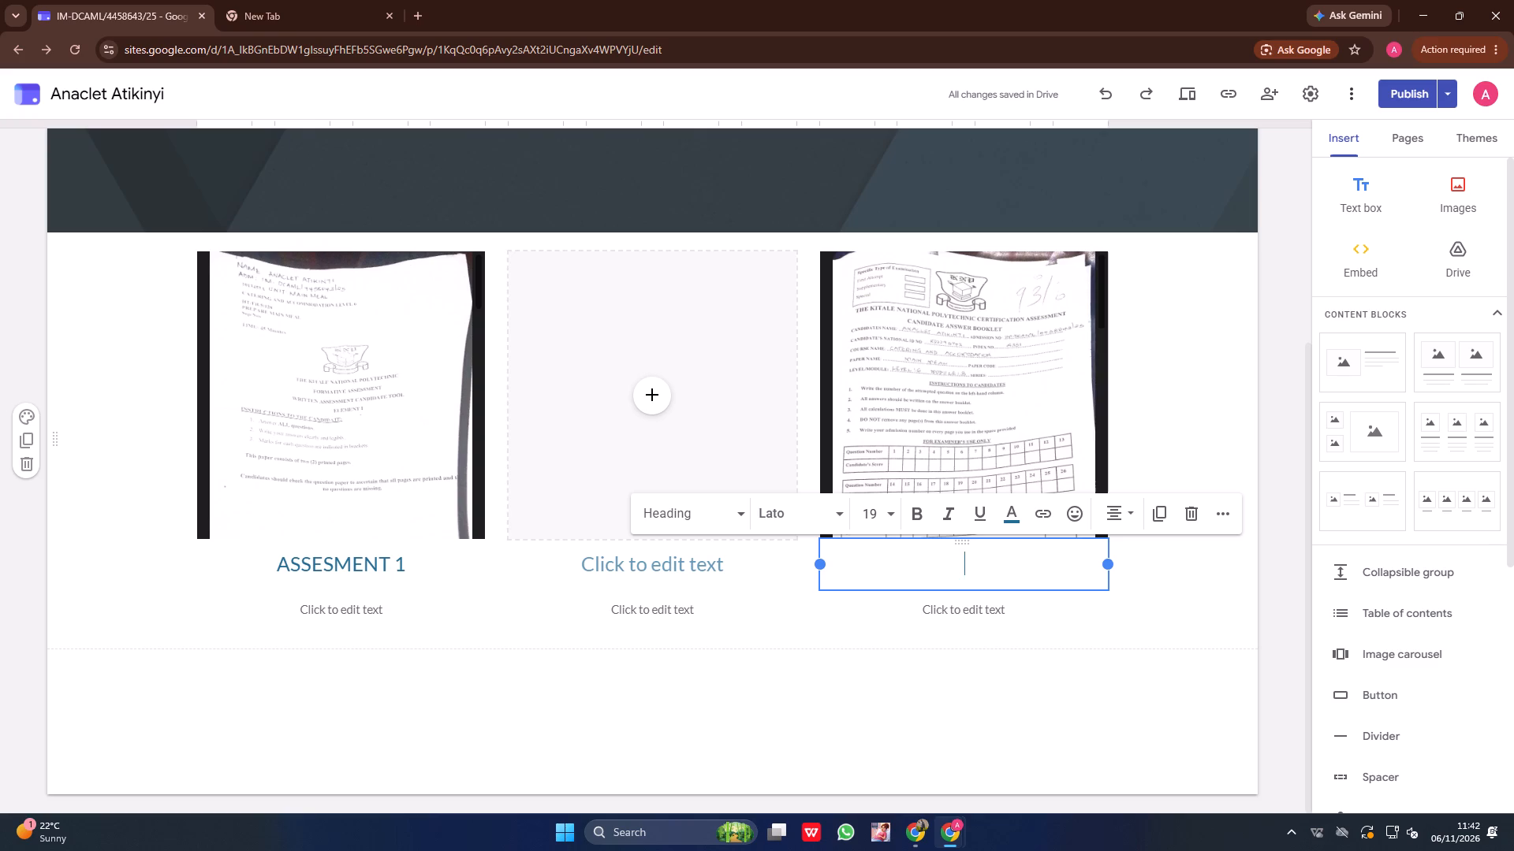
{"action": "type", "text": "ASSESS"}
{"action": "type", "text": "MENT"}
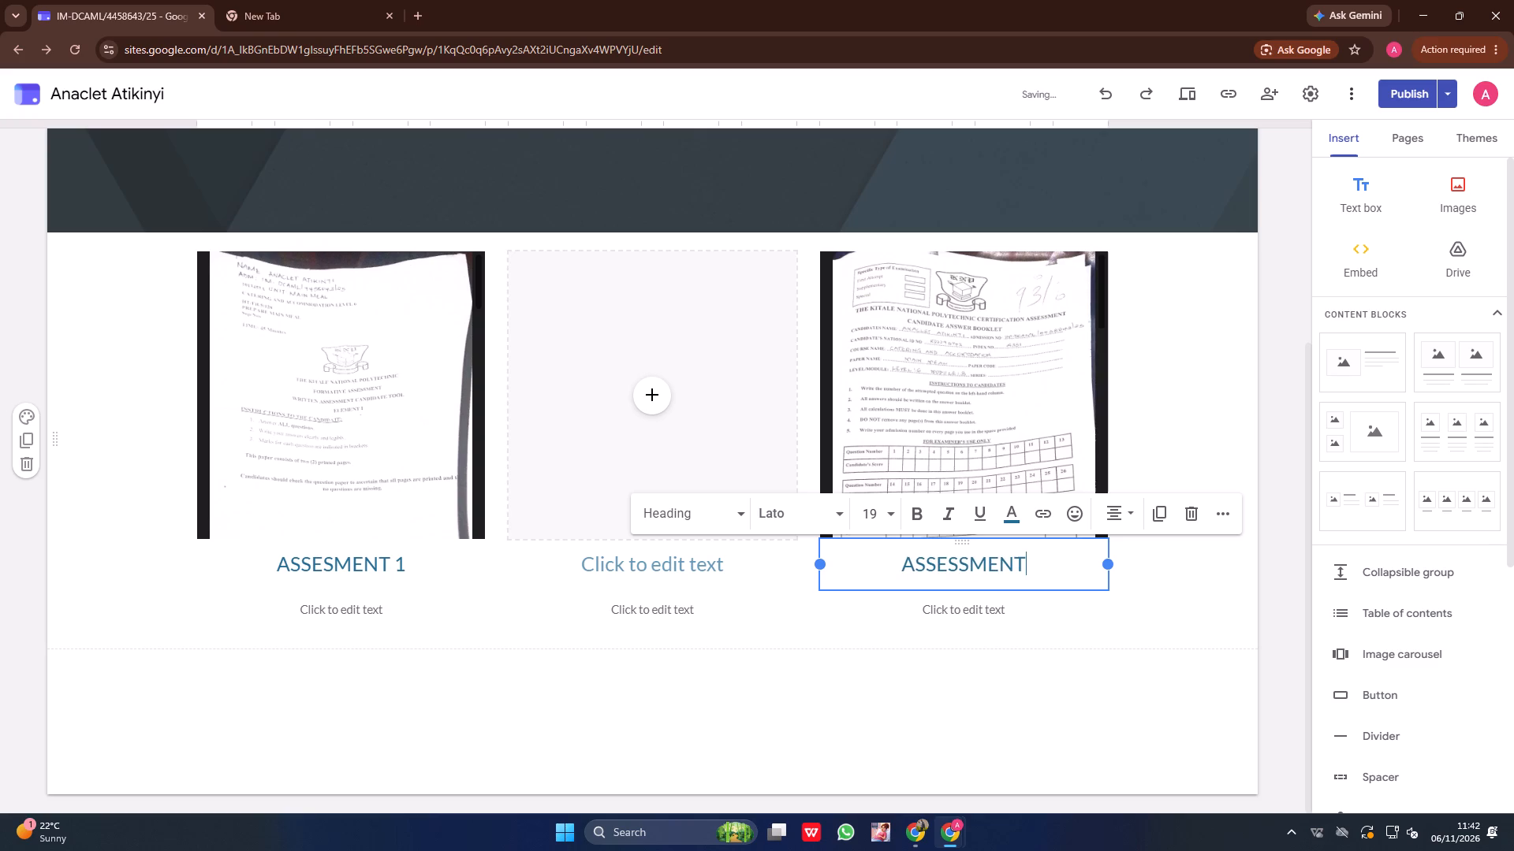
{"action": "key", "text": "space"}
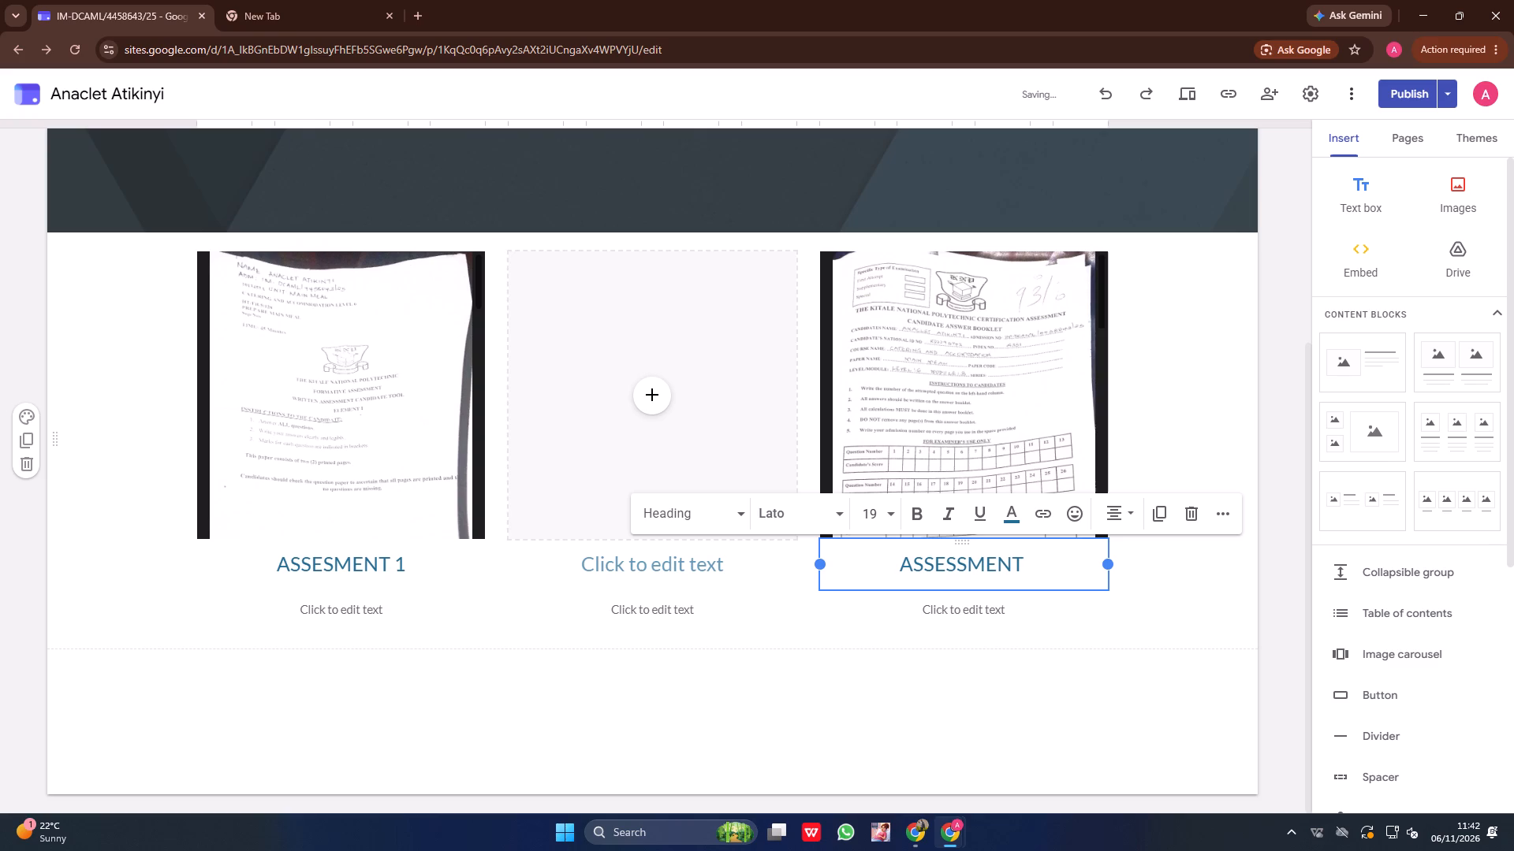
{"action": "key", "text": "3"}
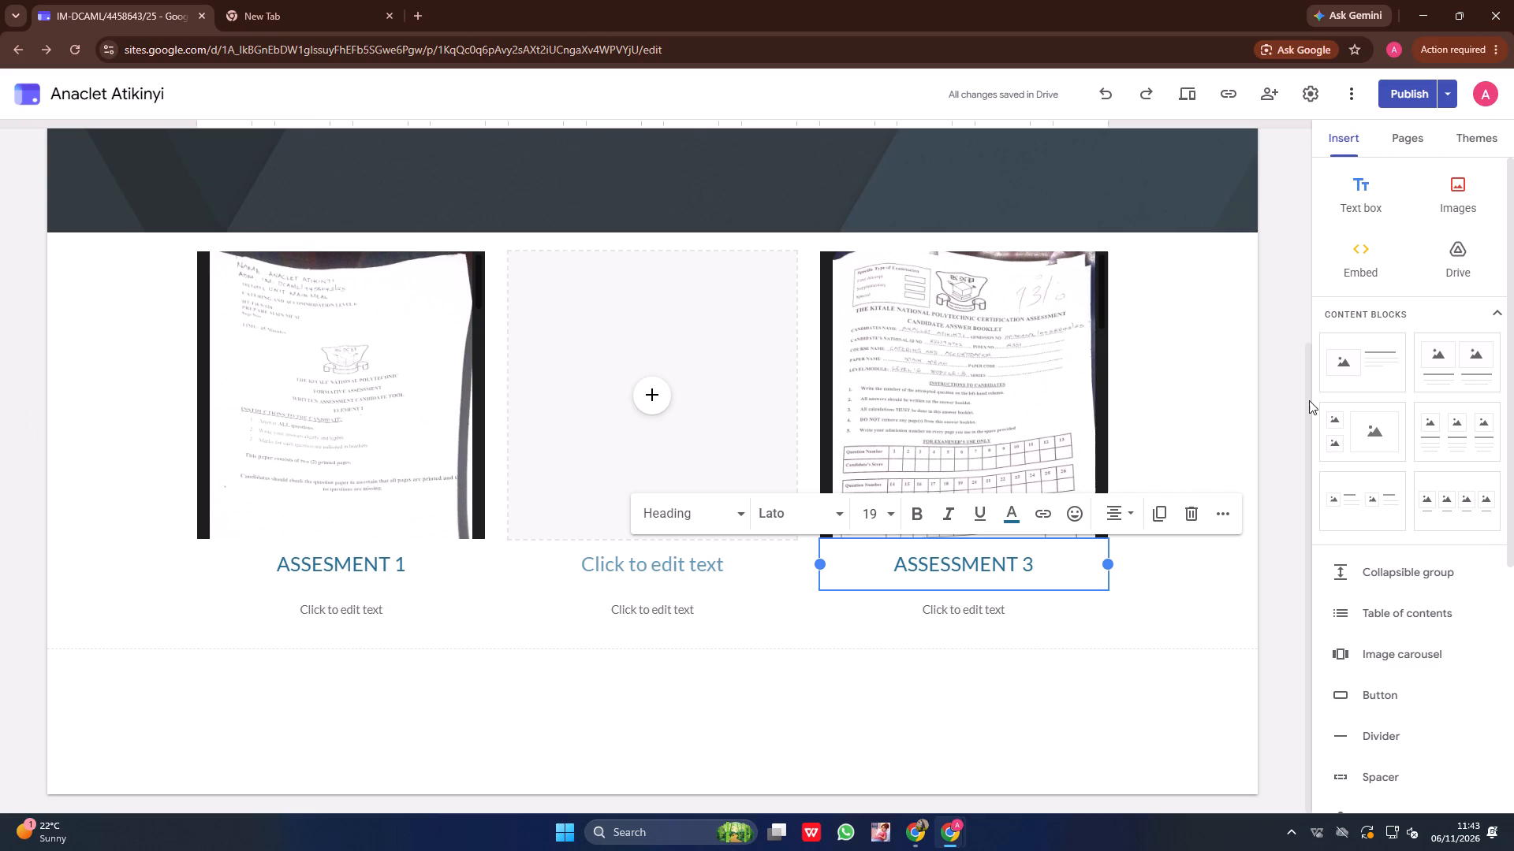
Open the site's publish review and compare the draft and currently published versions of the TUTORIALS page and its navigation.
{"action": "left_click", "coordinate": [1425, 100]}
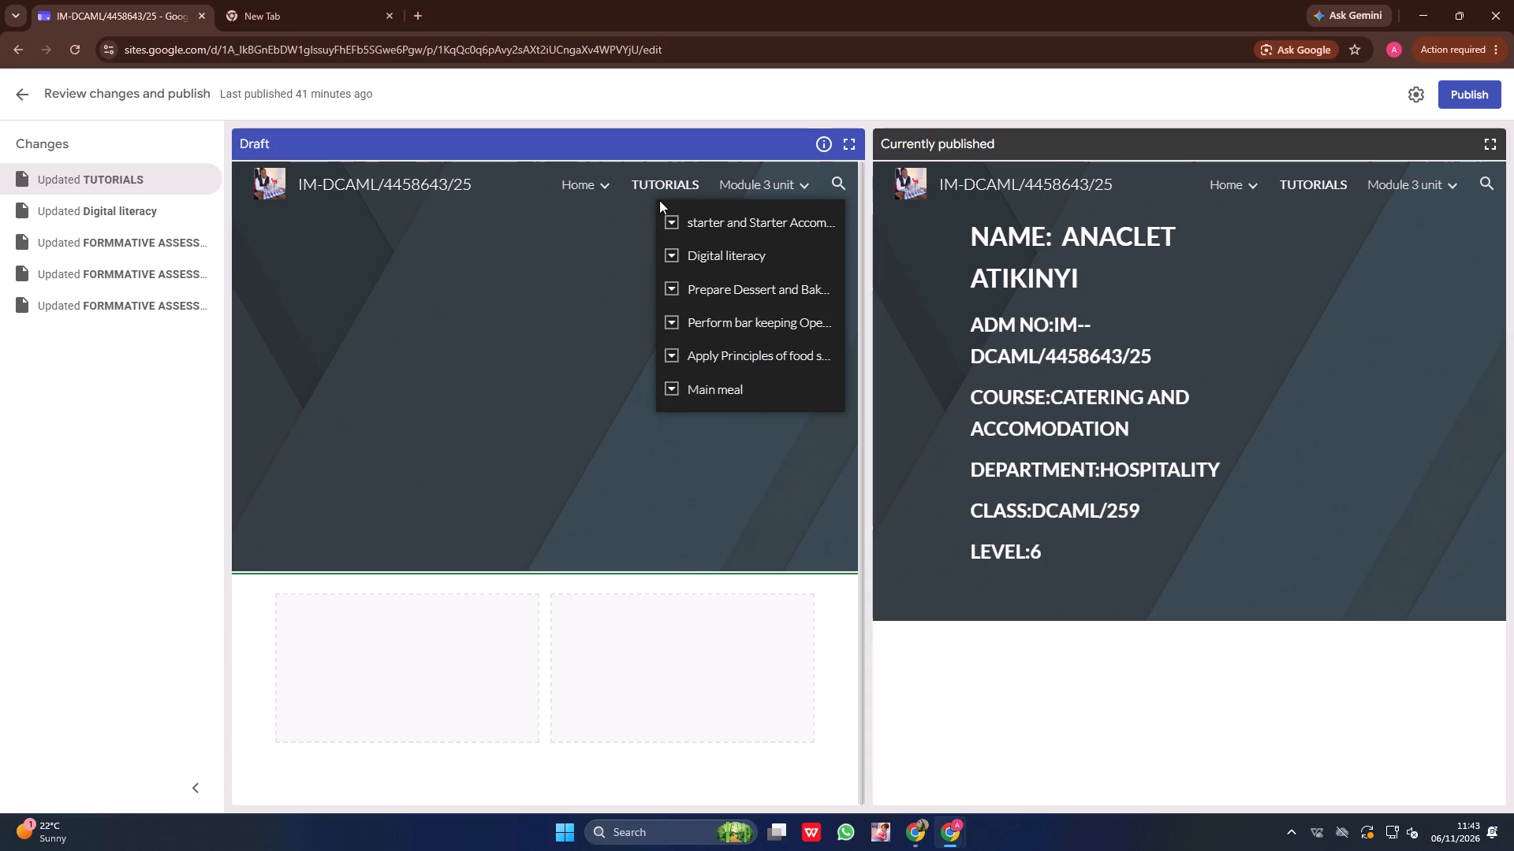
{"action": "left_click", "coordinate": [687, 187]}
{"action": "left_click", "coordinate": [687, 184]}
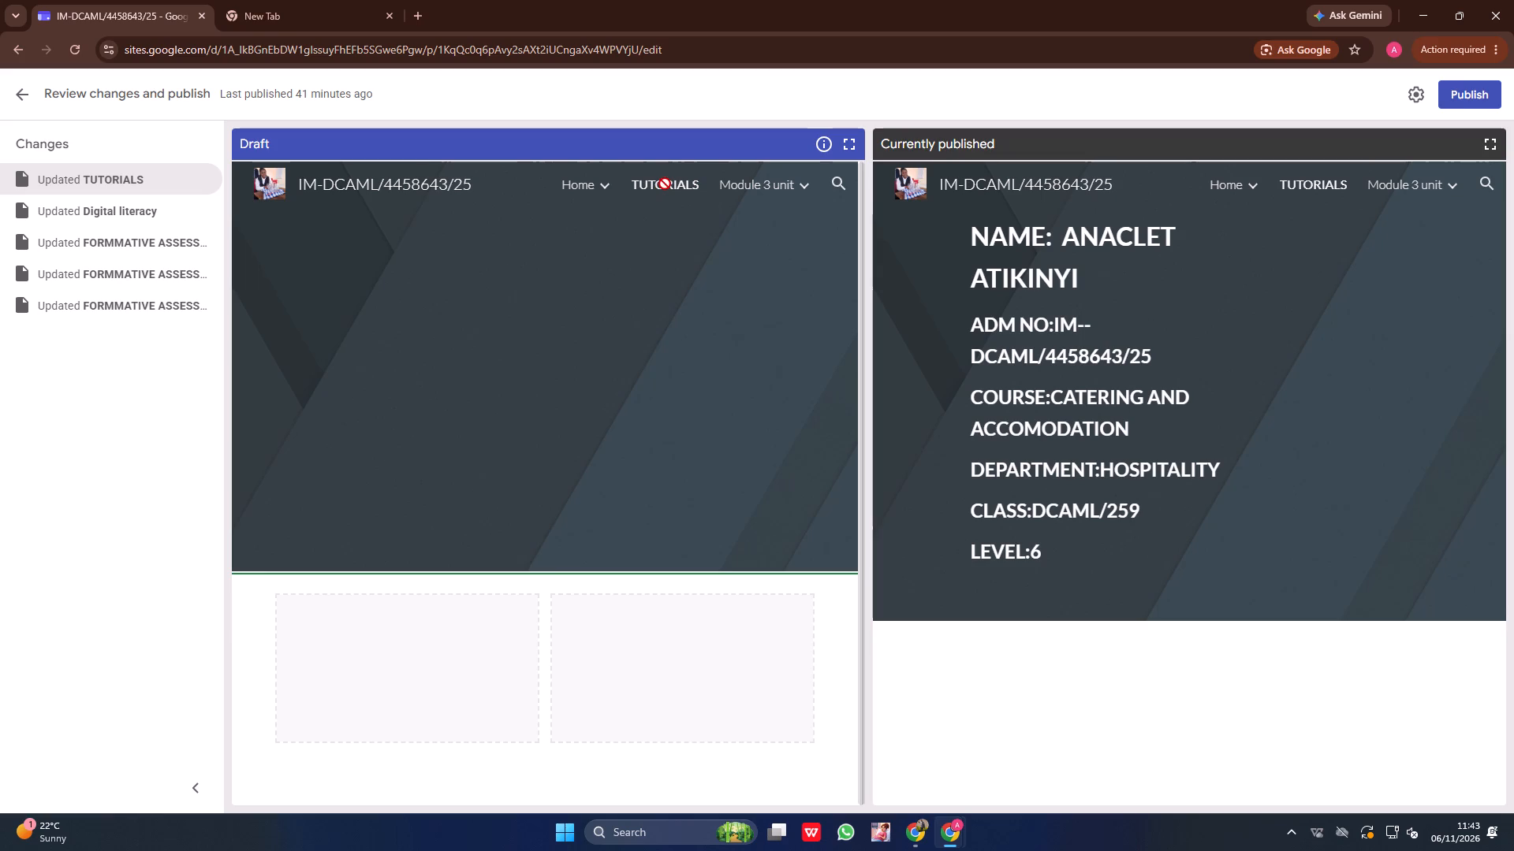
{"action": "left_click", "coordinate": [665, 184]}
{"action": "left_click", "coordinate": [597, 188]}
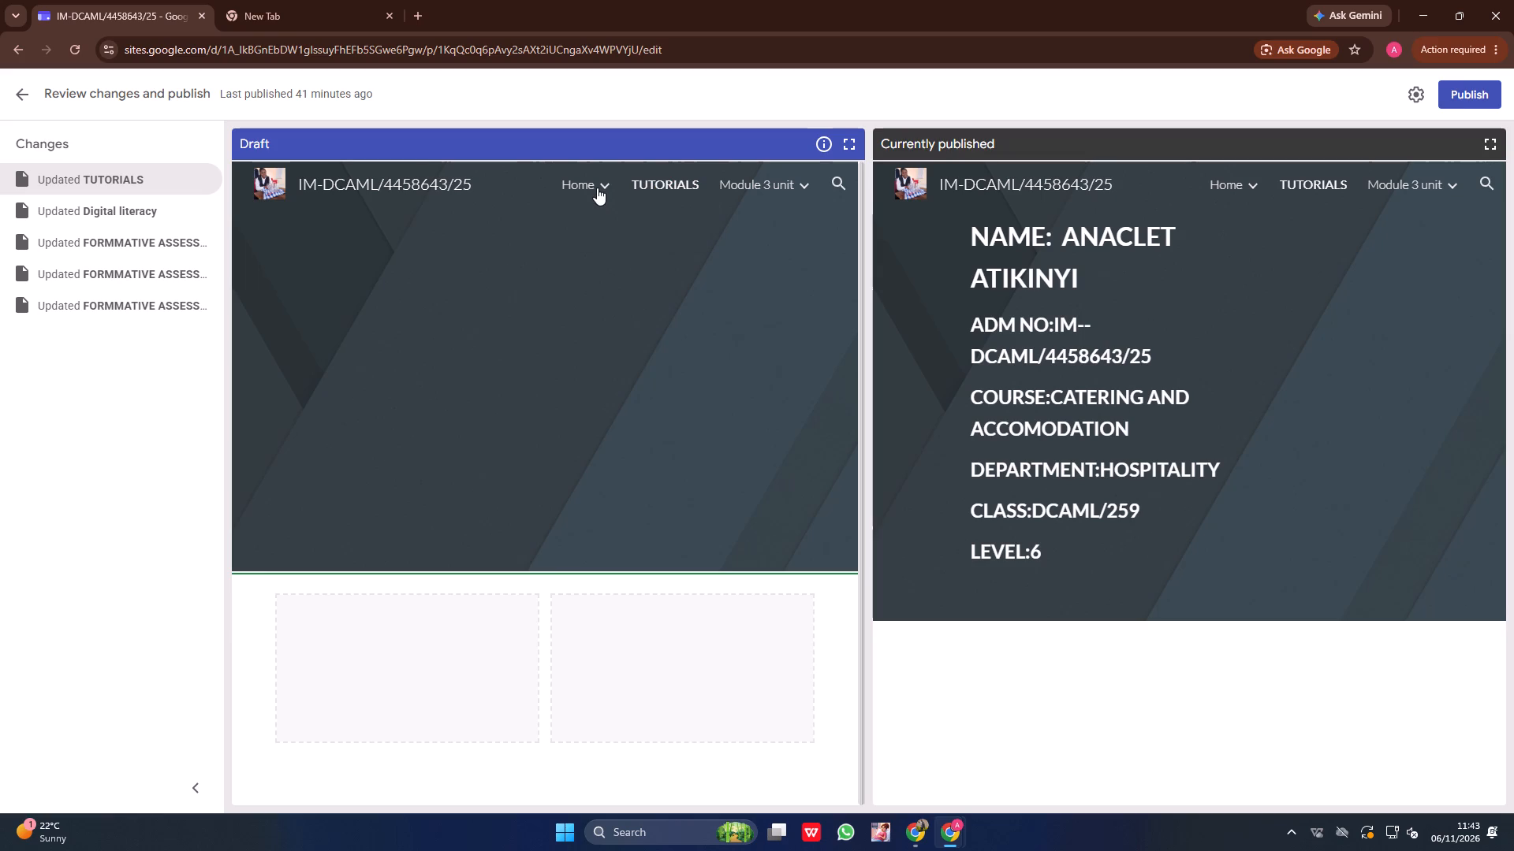
{"action": "left_click", "coordinate": [597, 183]}
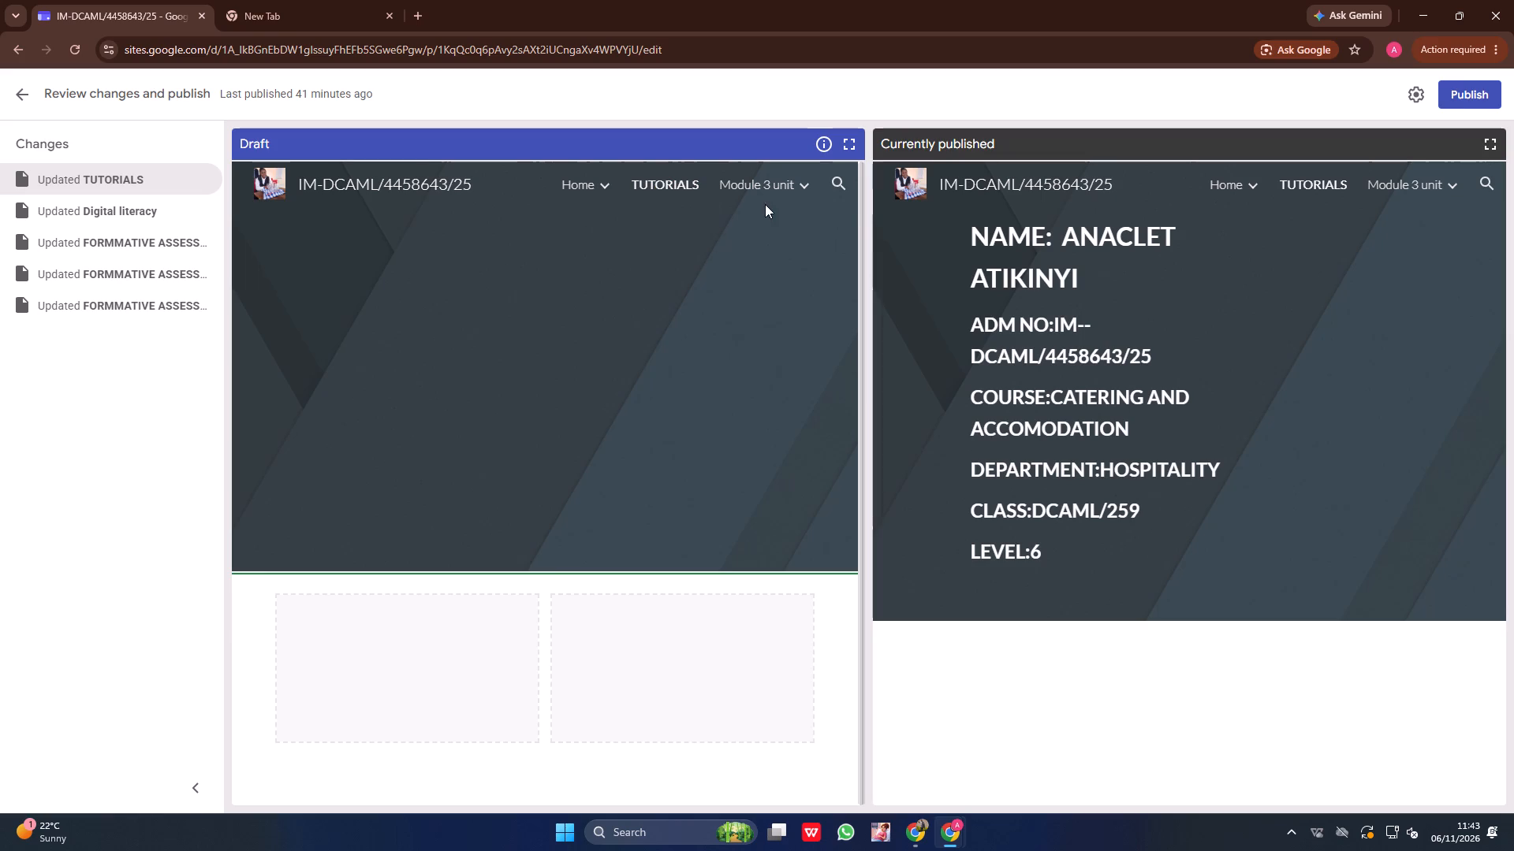
{"action": "left_click", "coordinate": [774, 198]}
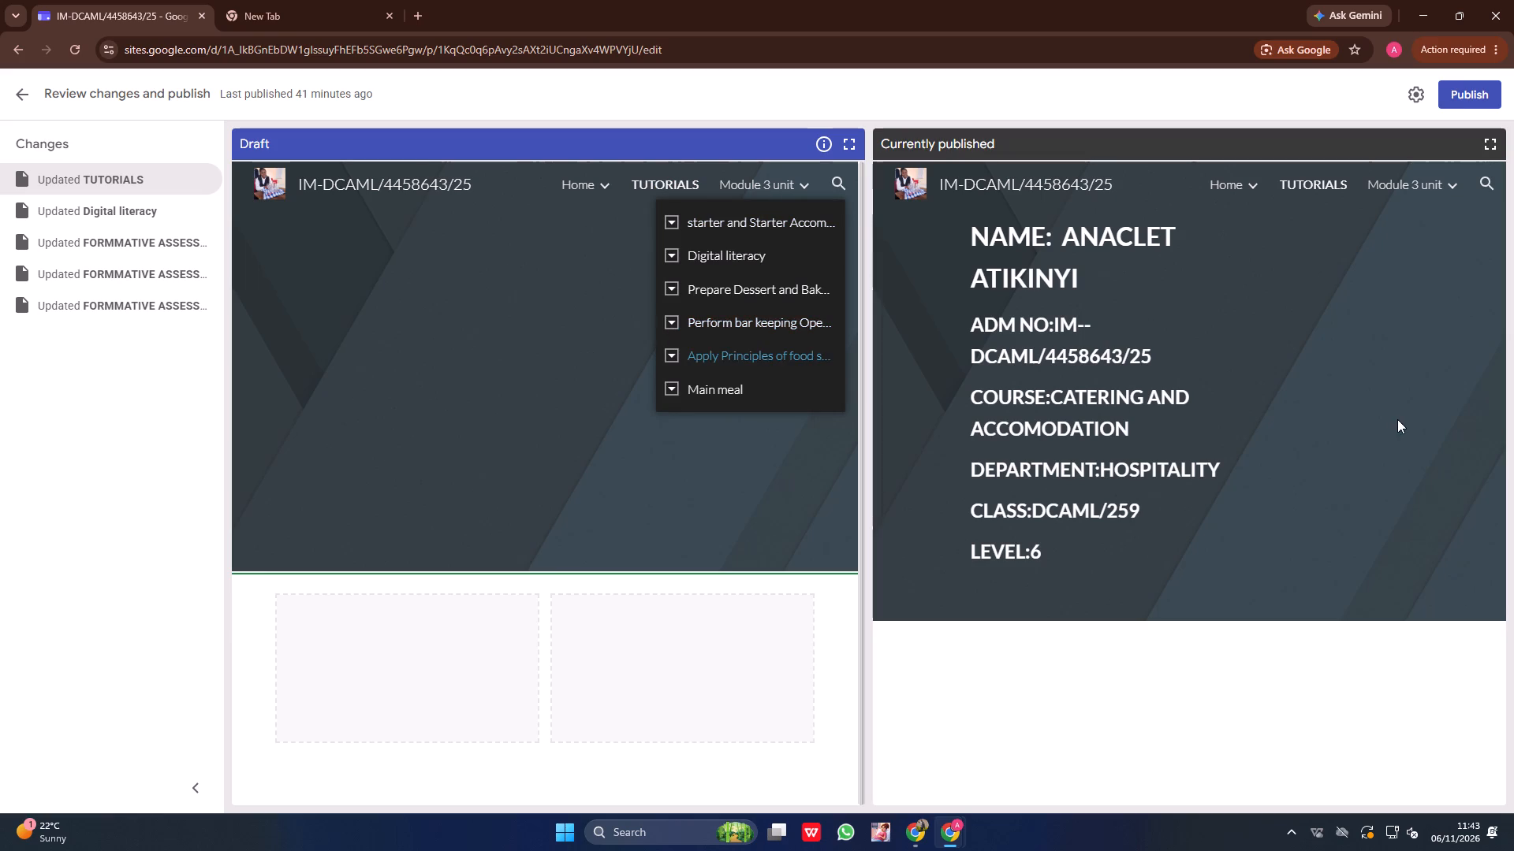
{"action": "left_click", "coordinate": [1296, 188]}
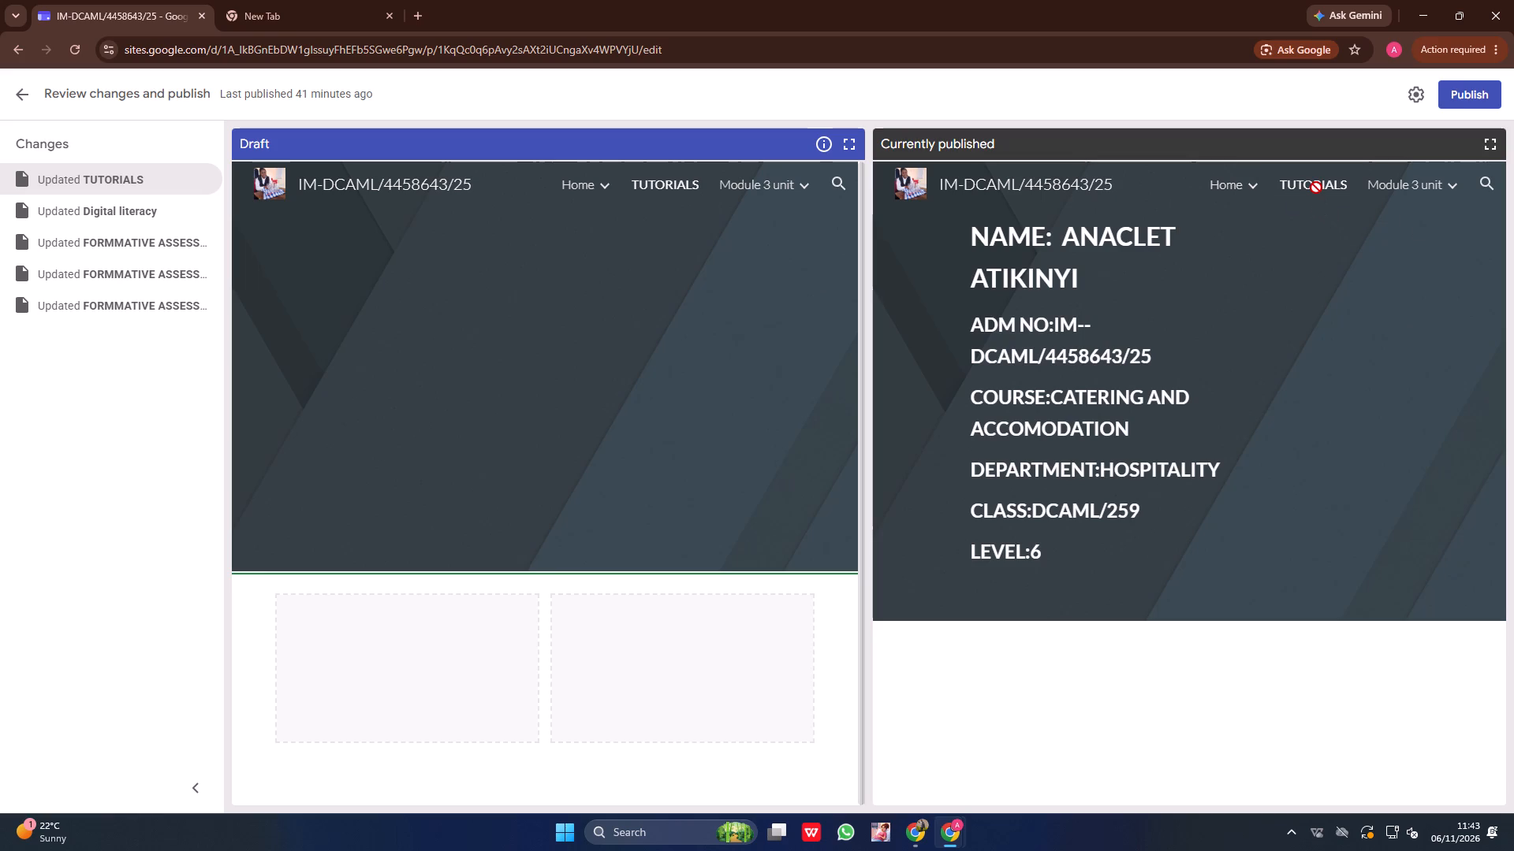
{"action": "left_click", "coordinate": [1316, 188]}
{"action": "left_click", "coordinate": [1316, 195]}
Compare the draft and published versions of the updated Digital literacy page and the first updated FORMMATIVE ASSESSMENT page.
{"action": "left_click", "coordinate": [170, 185]}
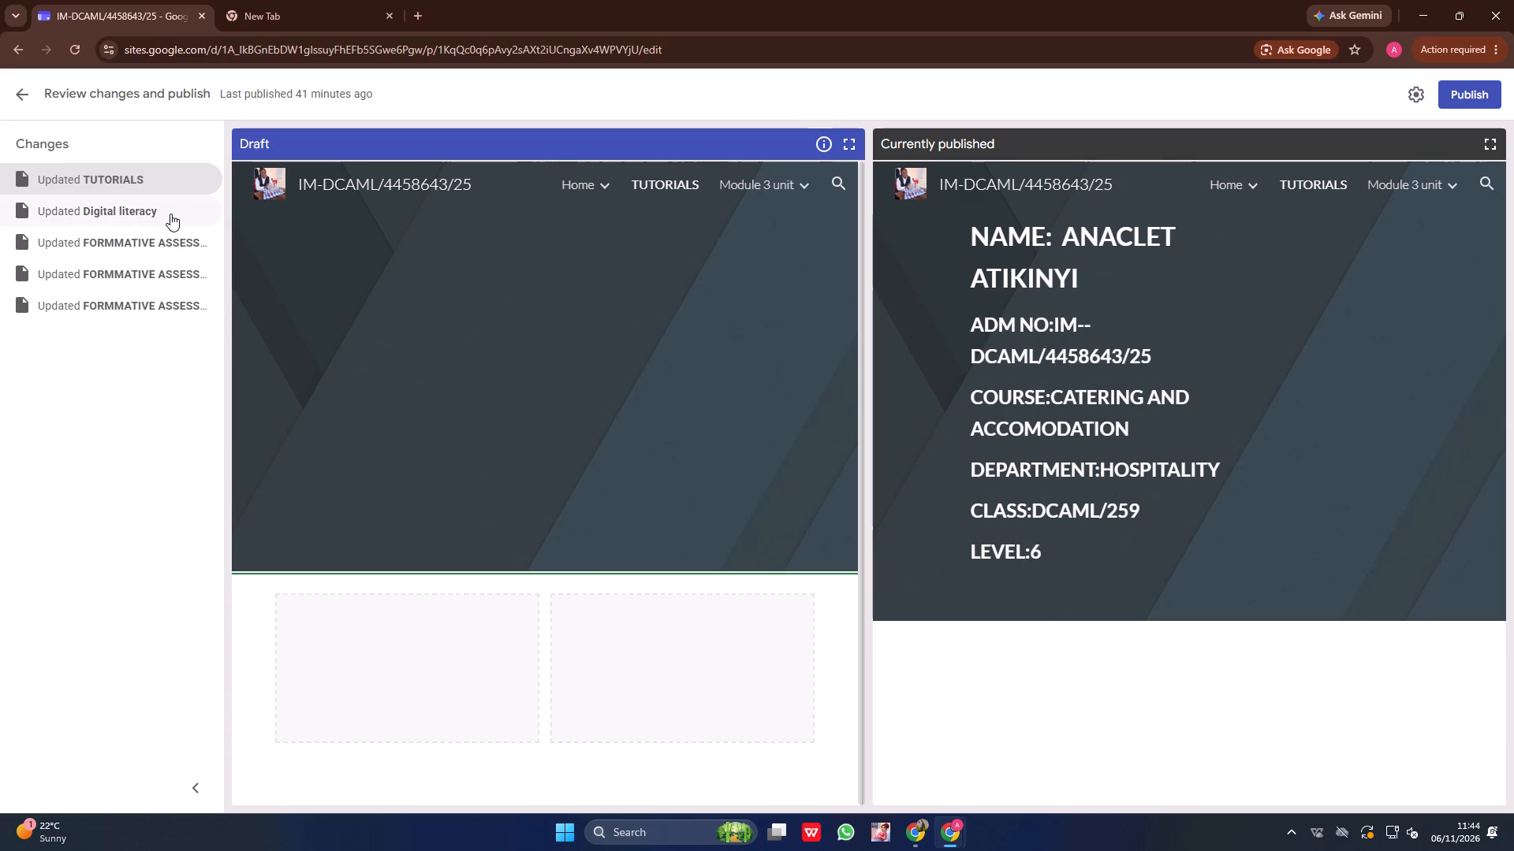
{"action": "left_click_drag", "start_coordinate": [172, 212], "coordinate": [207, 193]}
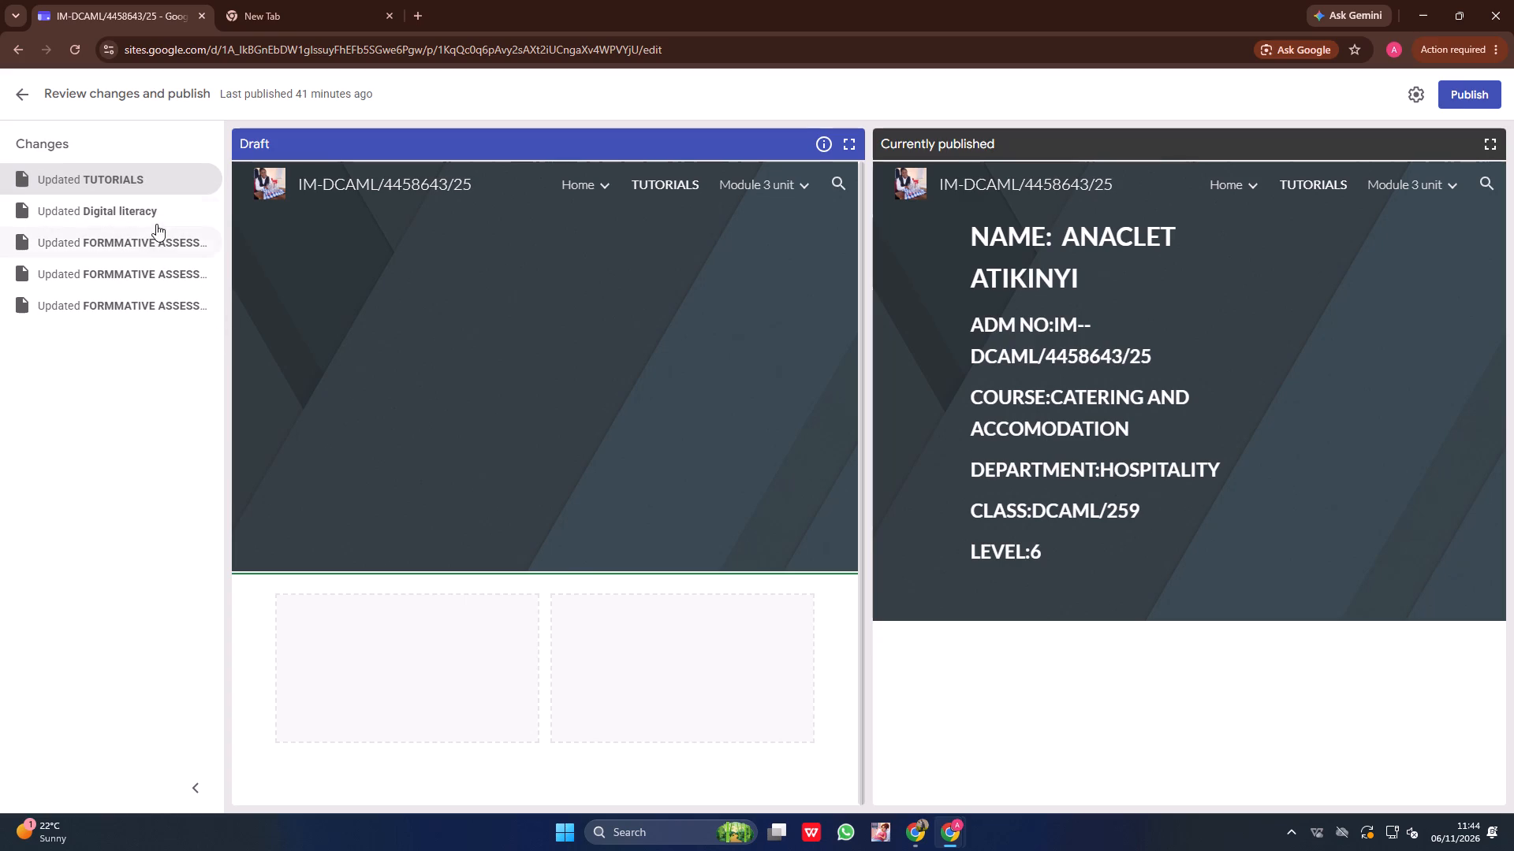
{"action": "left_click", "coordinate": [160, 216]}
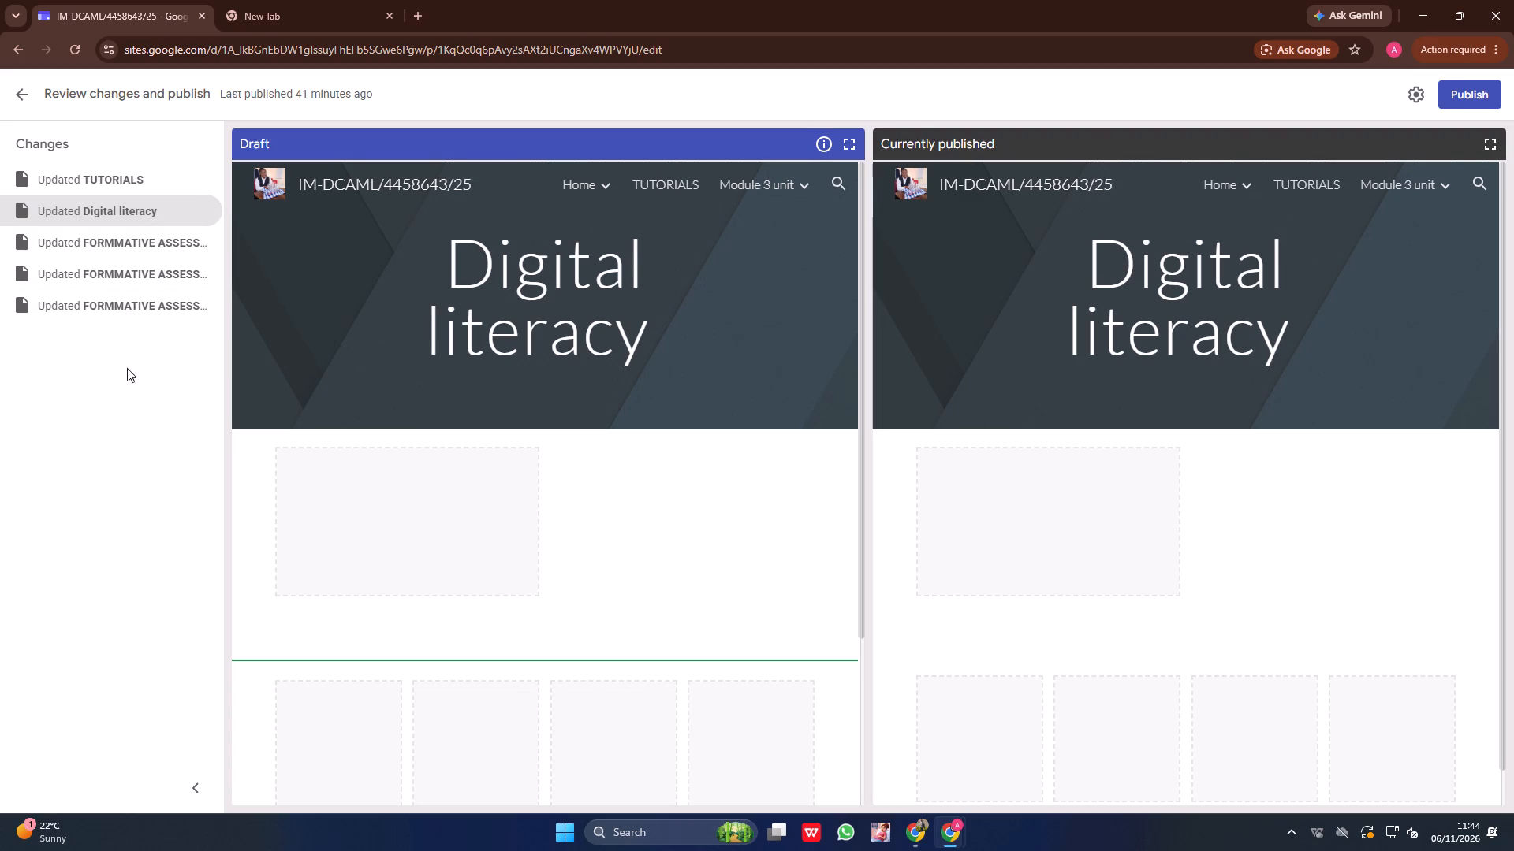
{"action": "scroll", "coordinate": [119, 424], "scroll_direction": "down", "scroll_amount": 6}
{"action": "left_click", "coordinate": [181, 234]}
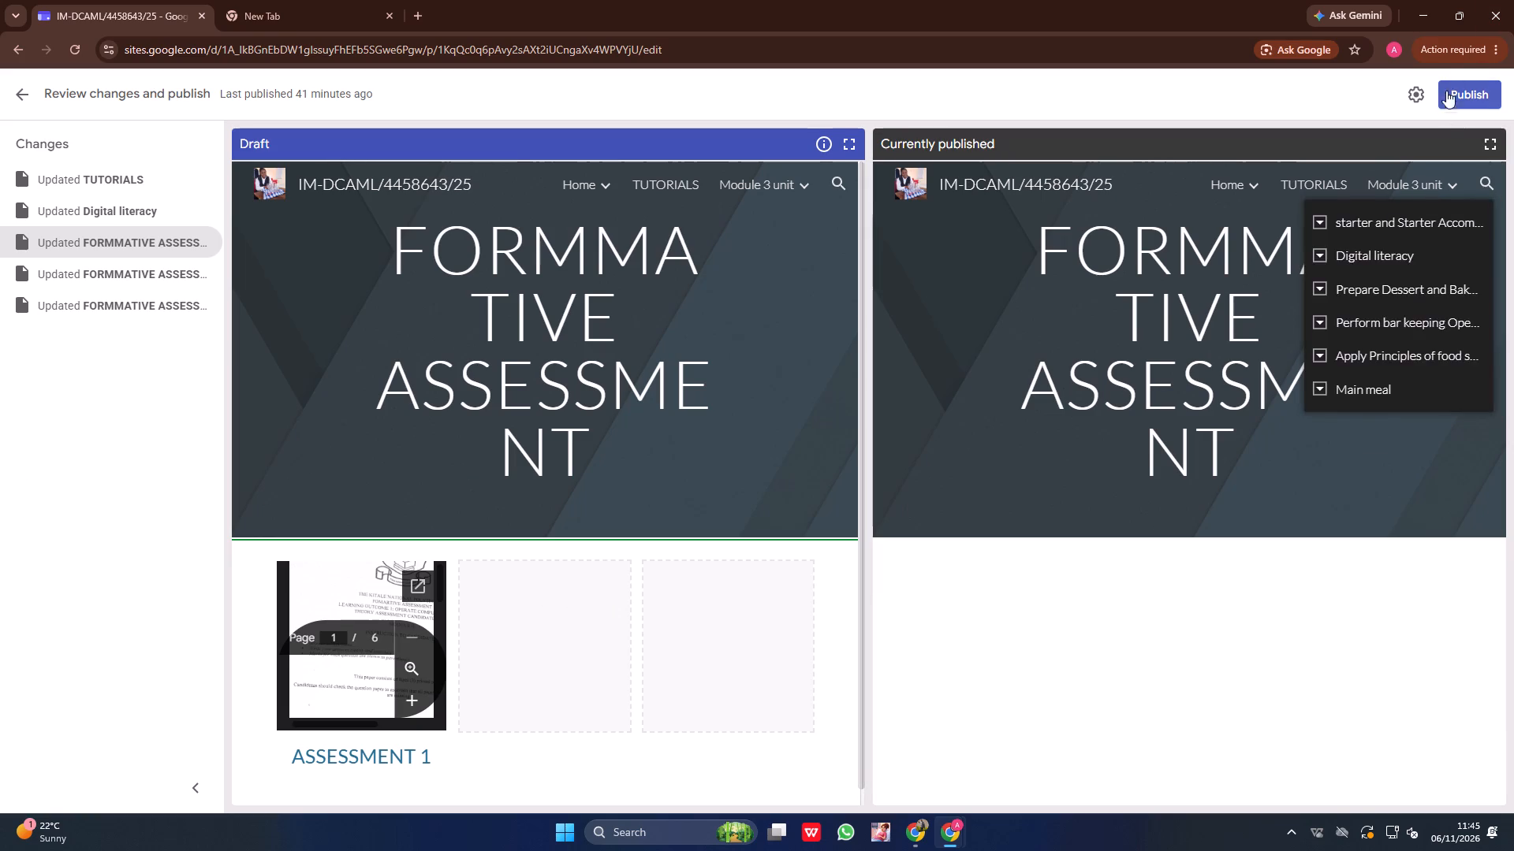
Start adding a new Chrome profile alongside the existing ones.
{"action": "left_click", "coordinate": [1442, 58]}
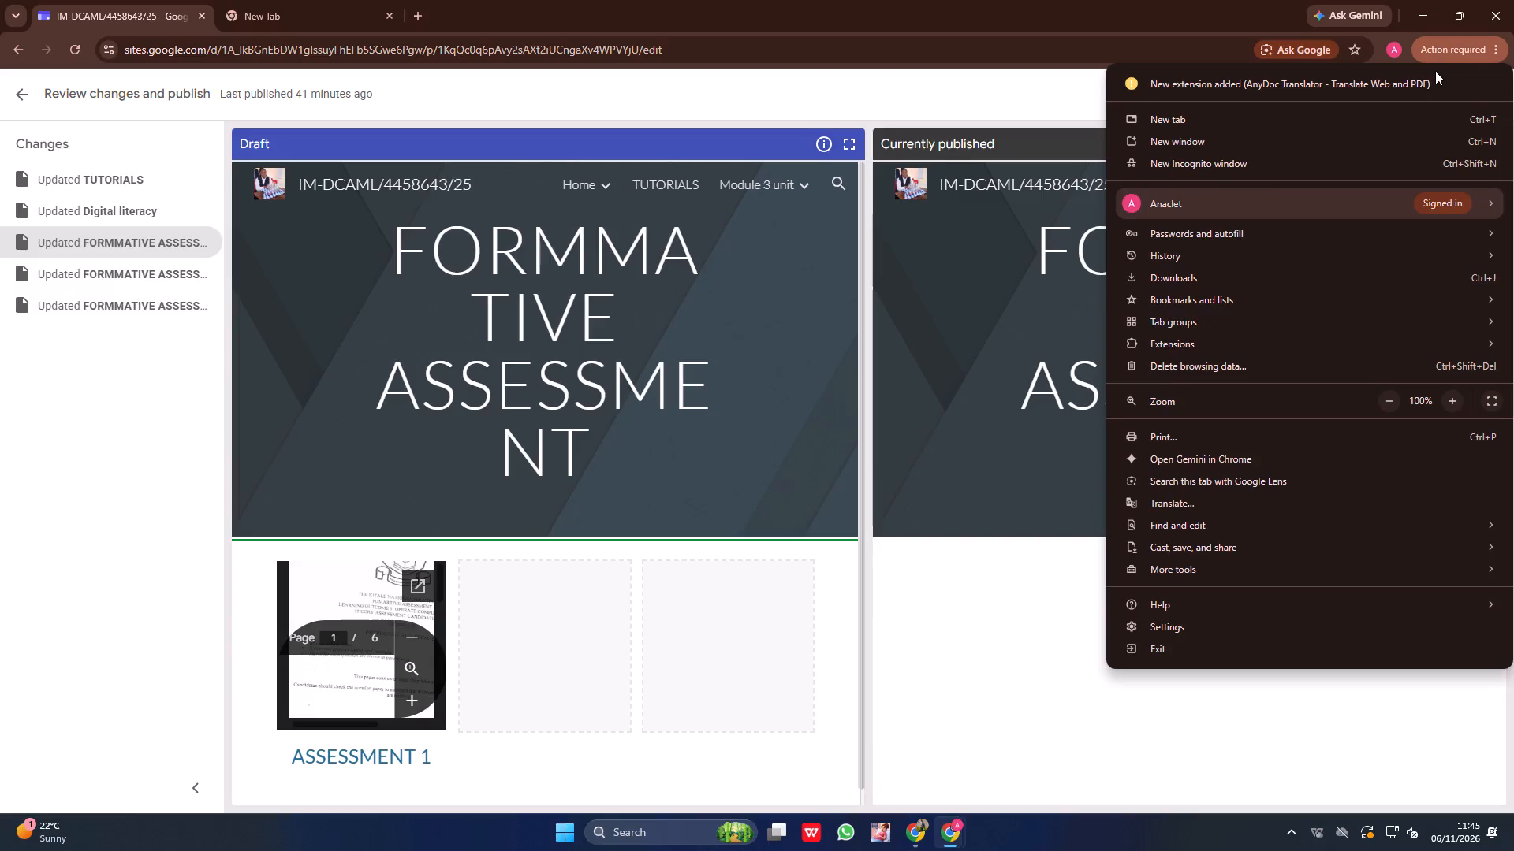
{"action": "left_click", "coordinate": [1395, 49]}
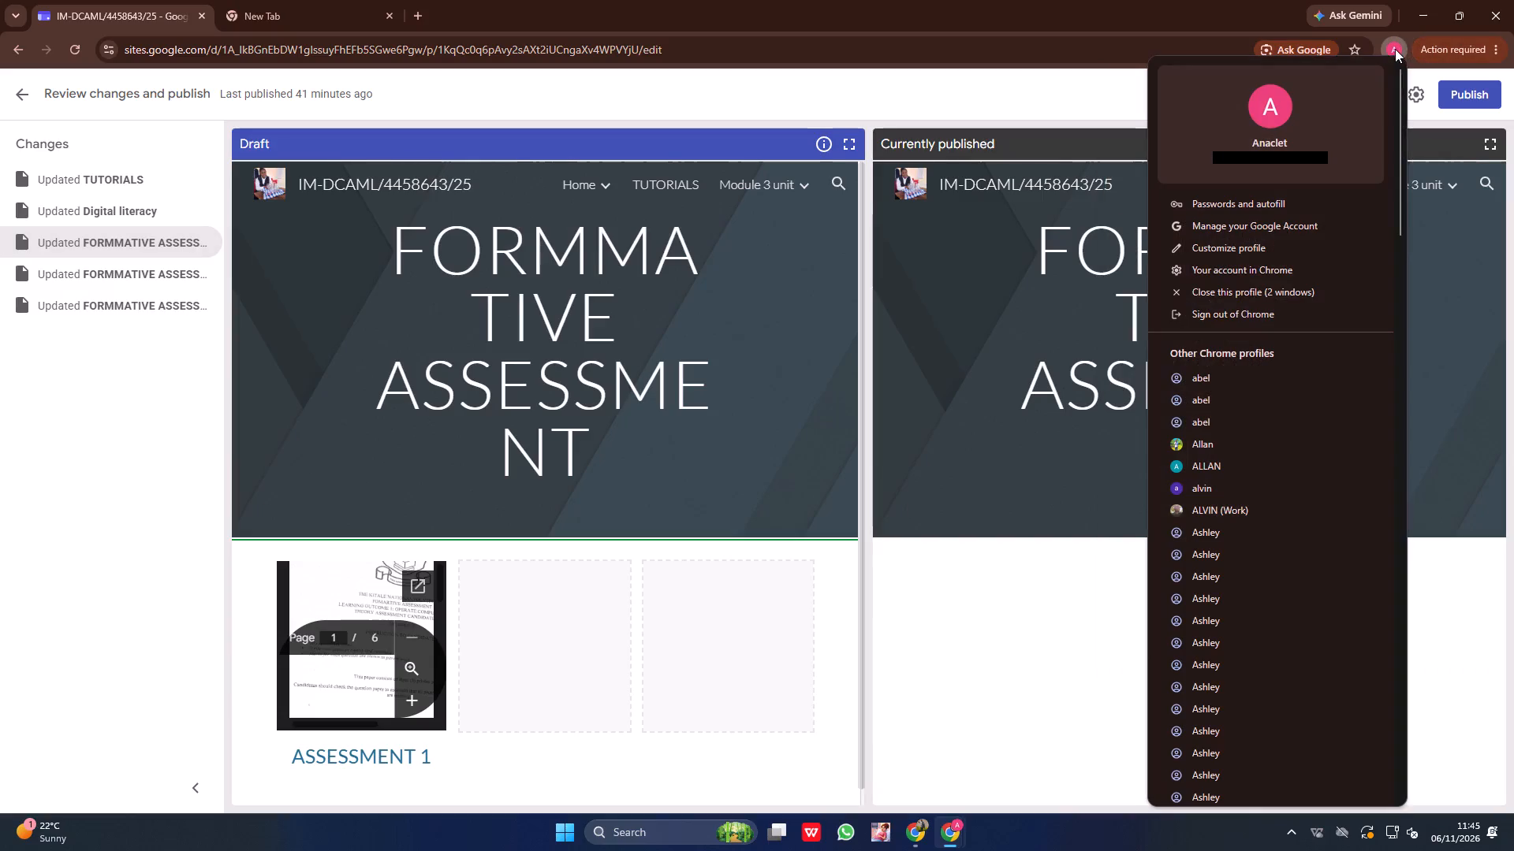
{"action": "scroll", "coordinate": [1276, 257], "scroll_direction": "down", "scroll_amount": 10}
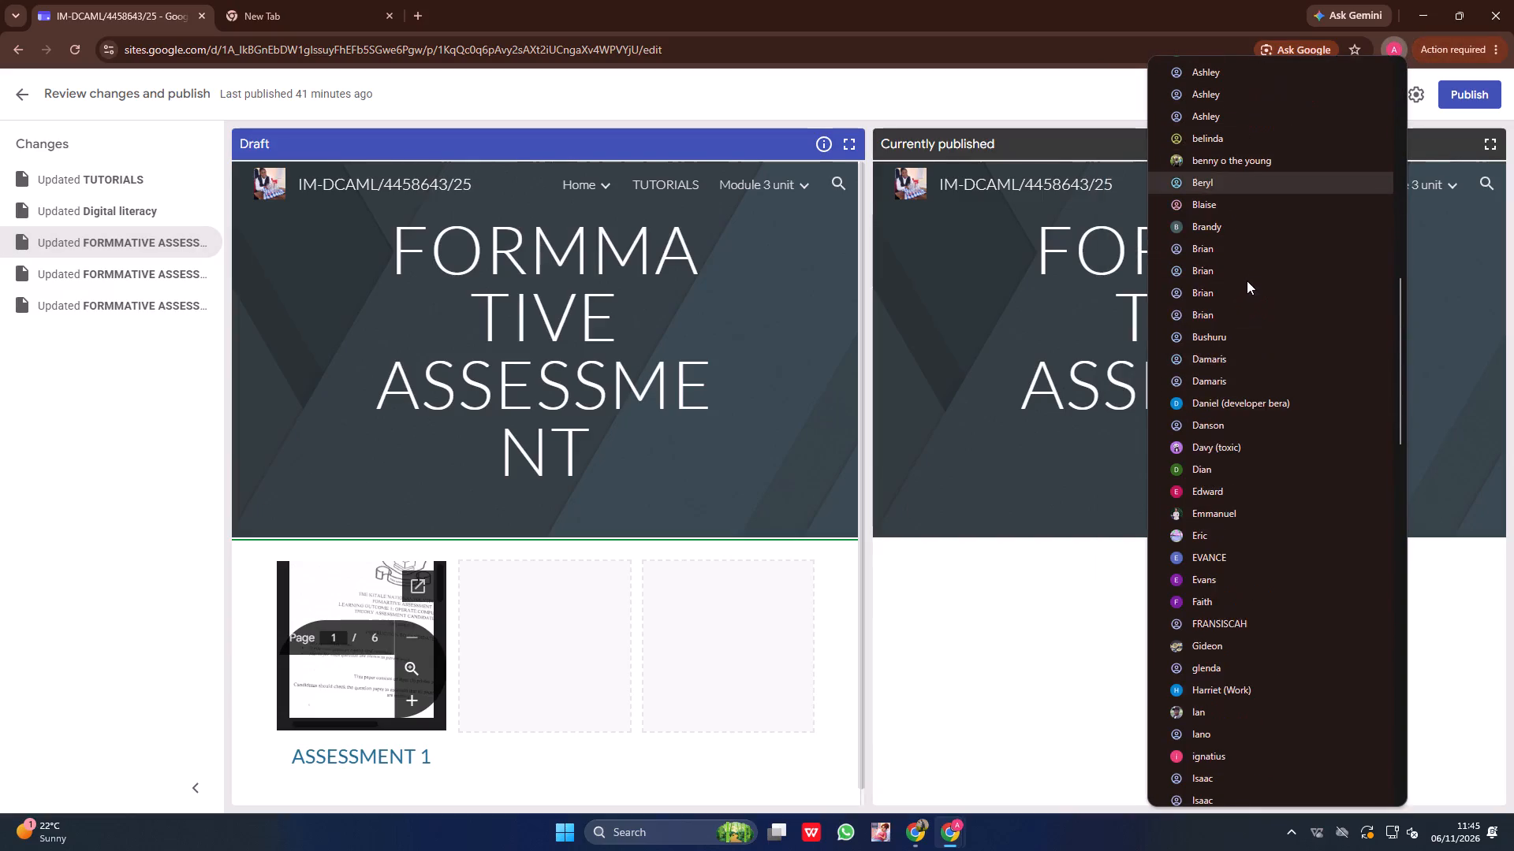
{"action": "scroll", "coordinate": [1244, 283], "scroll_direction": "down", "scroll_amount": 13}
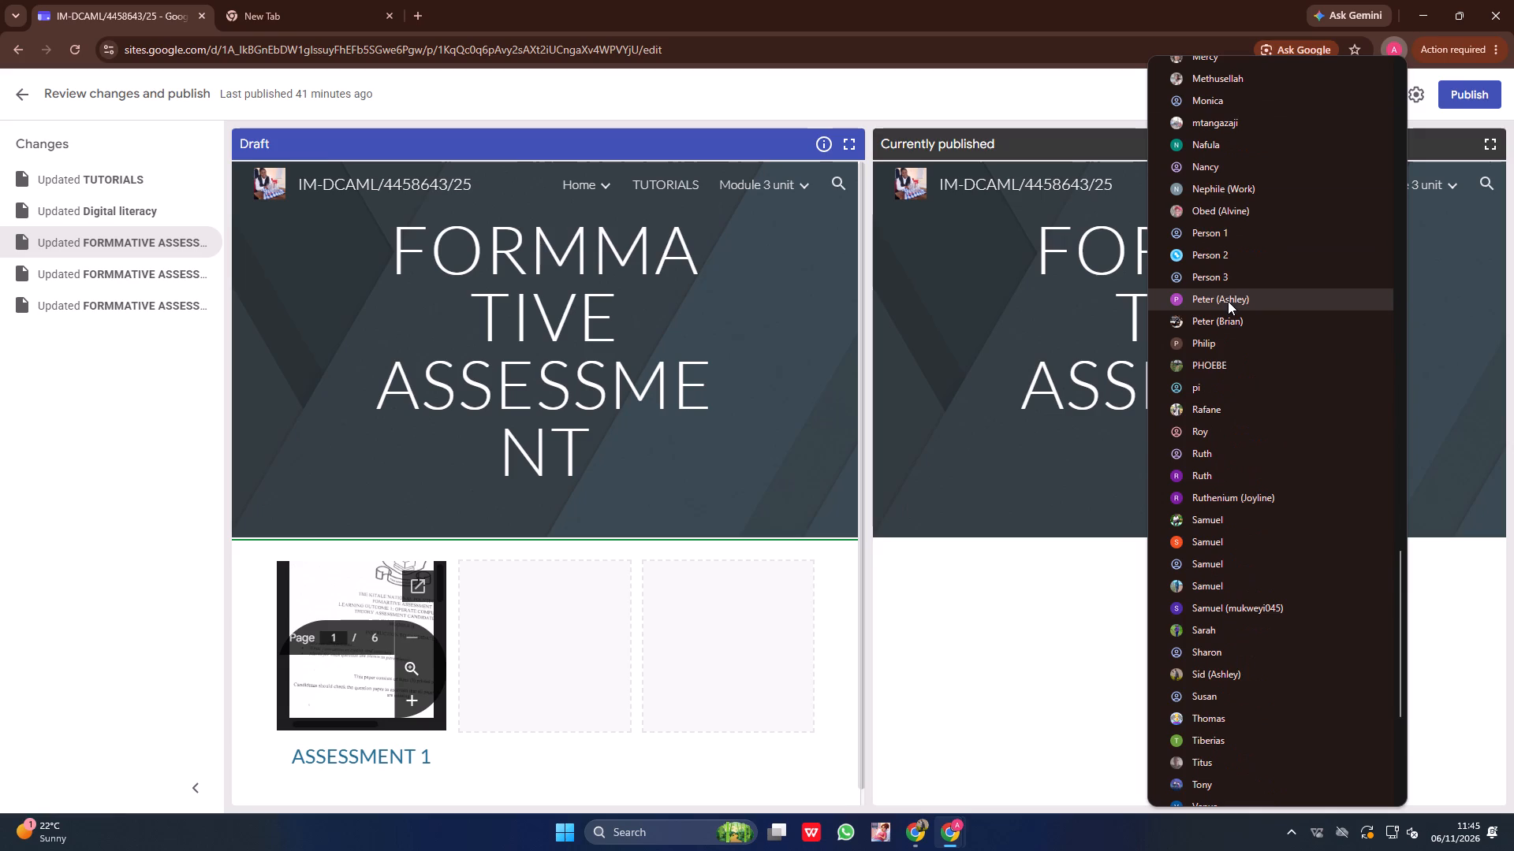
{"action": "scroll", "coordinate": [1225, 303], "scroll_direction": "down", "scroll_amount": 12}
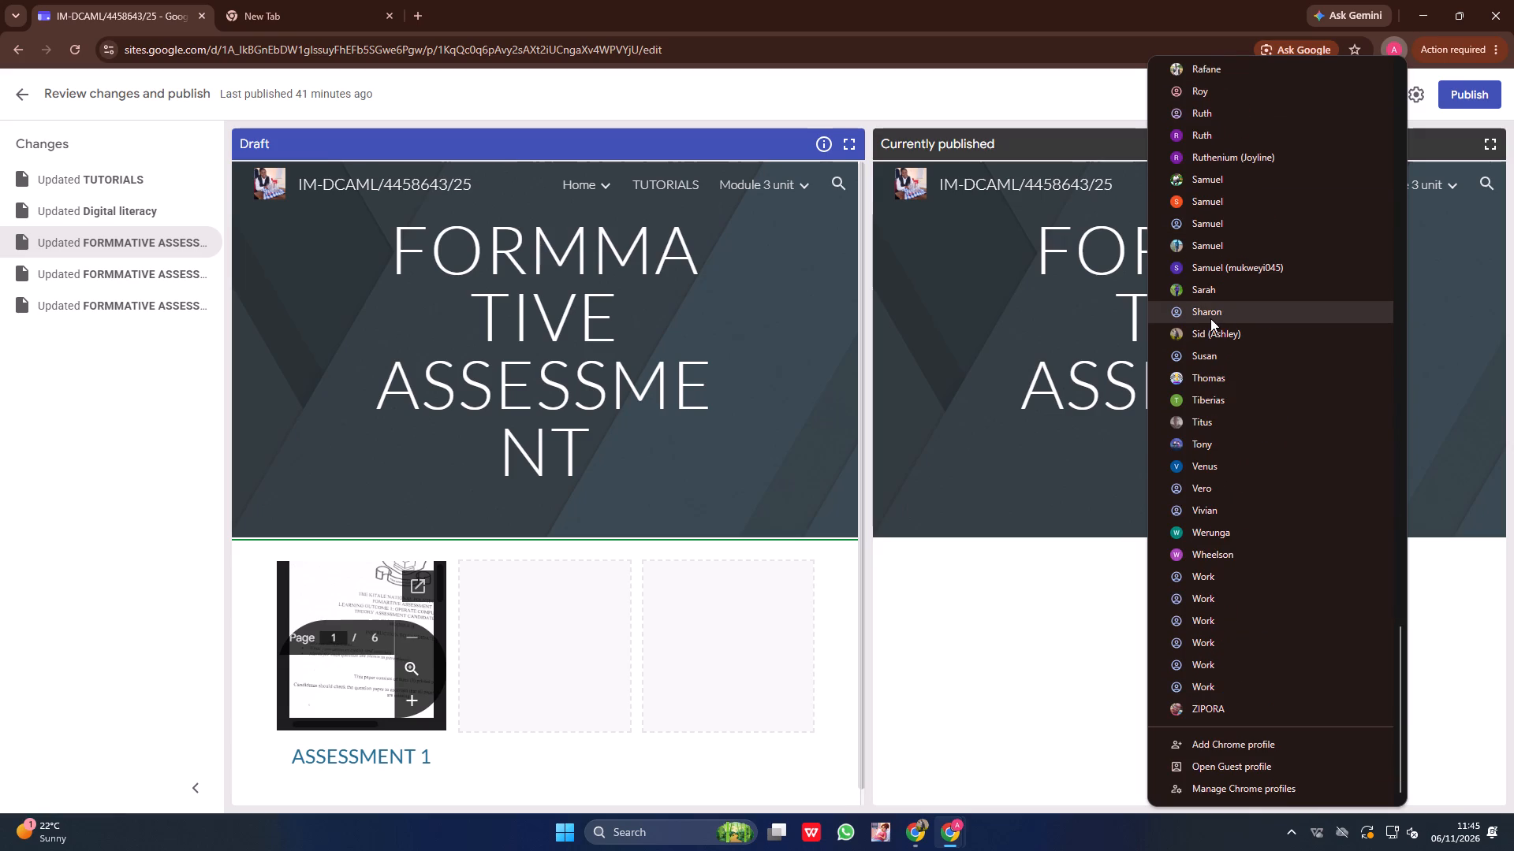
{"action": "left_click", "coordinate": [1218, 748]}
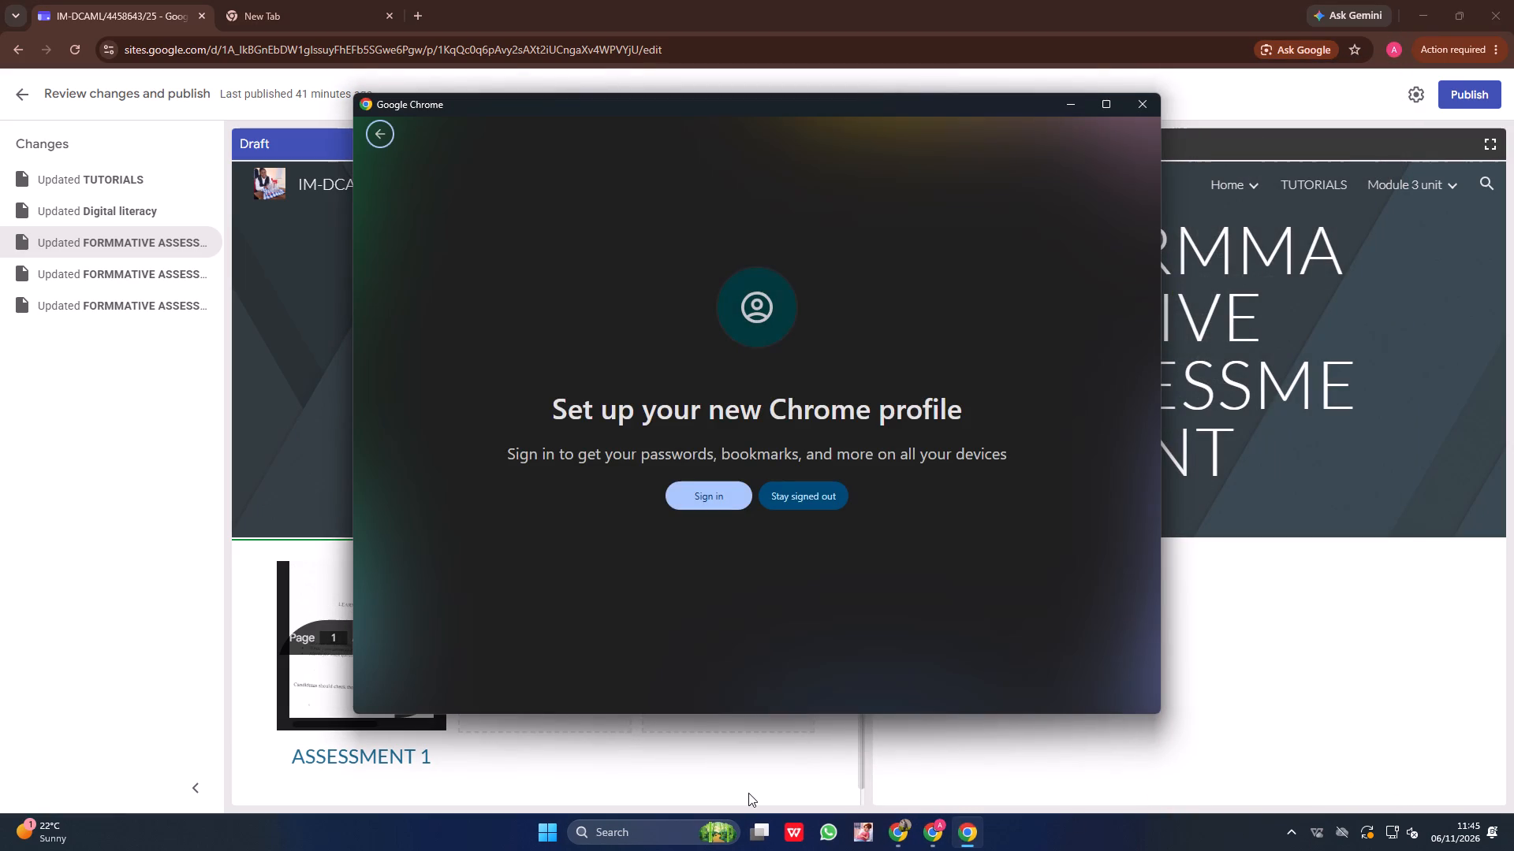
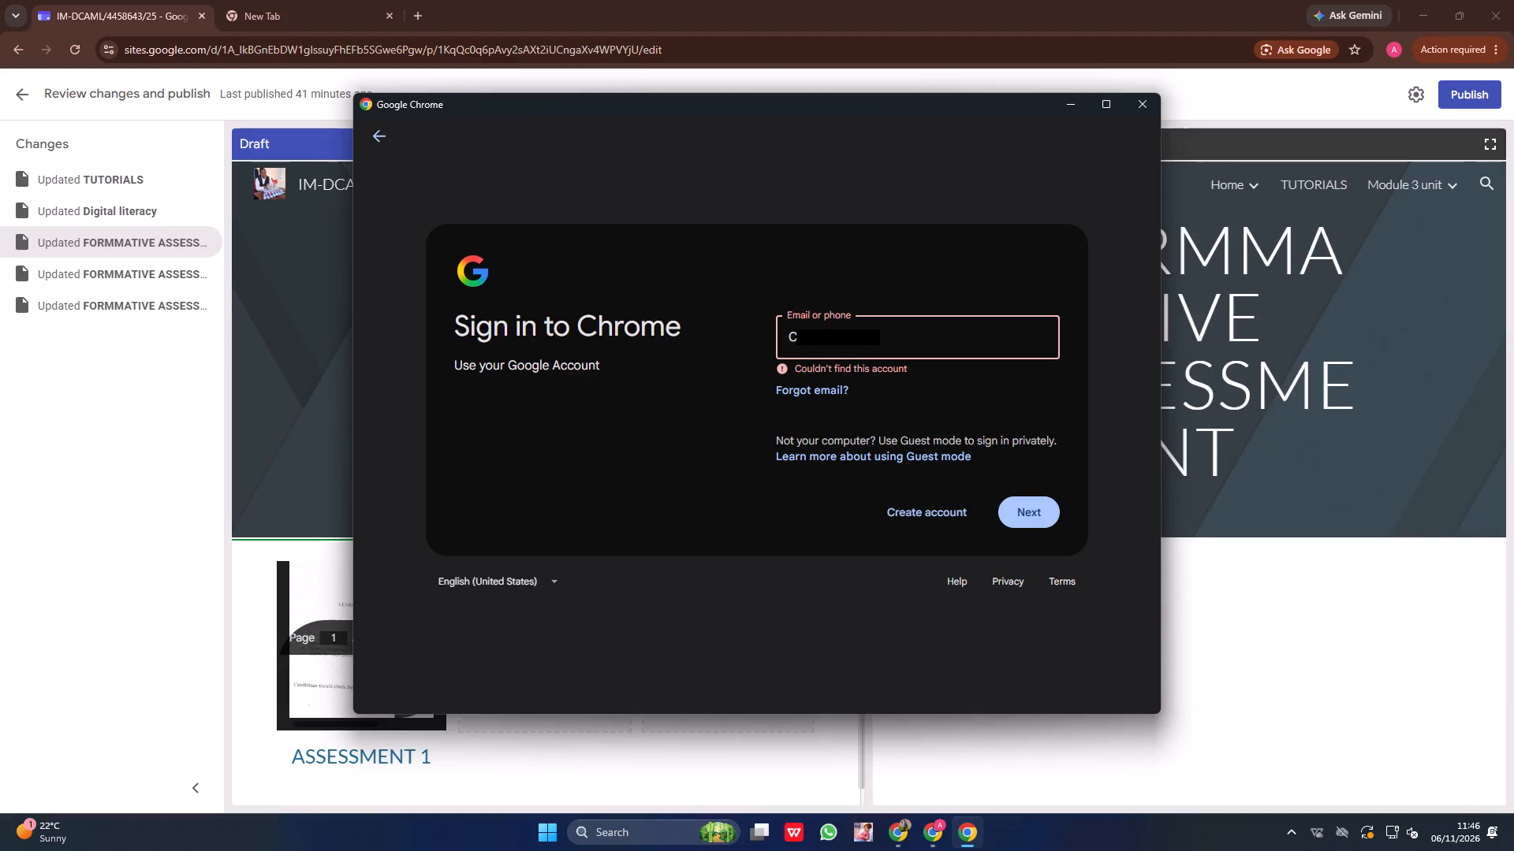
Clear the account identifier from the email or phone field of the new profile's Chrome sign-in form.
{"action": "key", "text": "BackSpace"}
{"action": "key", "text": "BackSpace"}
{"action": "key", "text": "BackSpace"}
{"action": "key", "text": "BackSpace"}
{"action": "key", "text": "BackSpace"}
{"action": "key", "text": "BackSpace"}
{"action": "key", "text": "BackSpace"}
{"action": "key", "text": "BackSpace"}
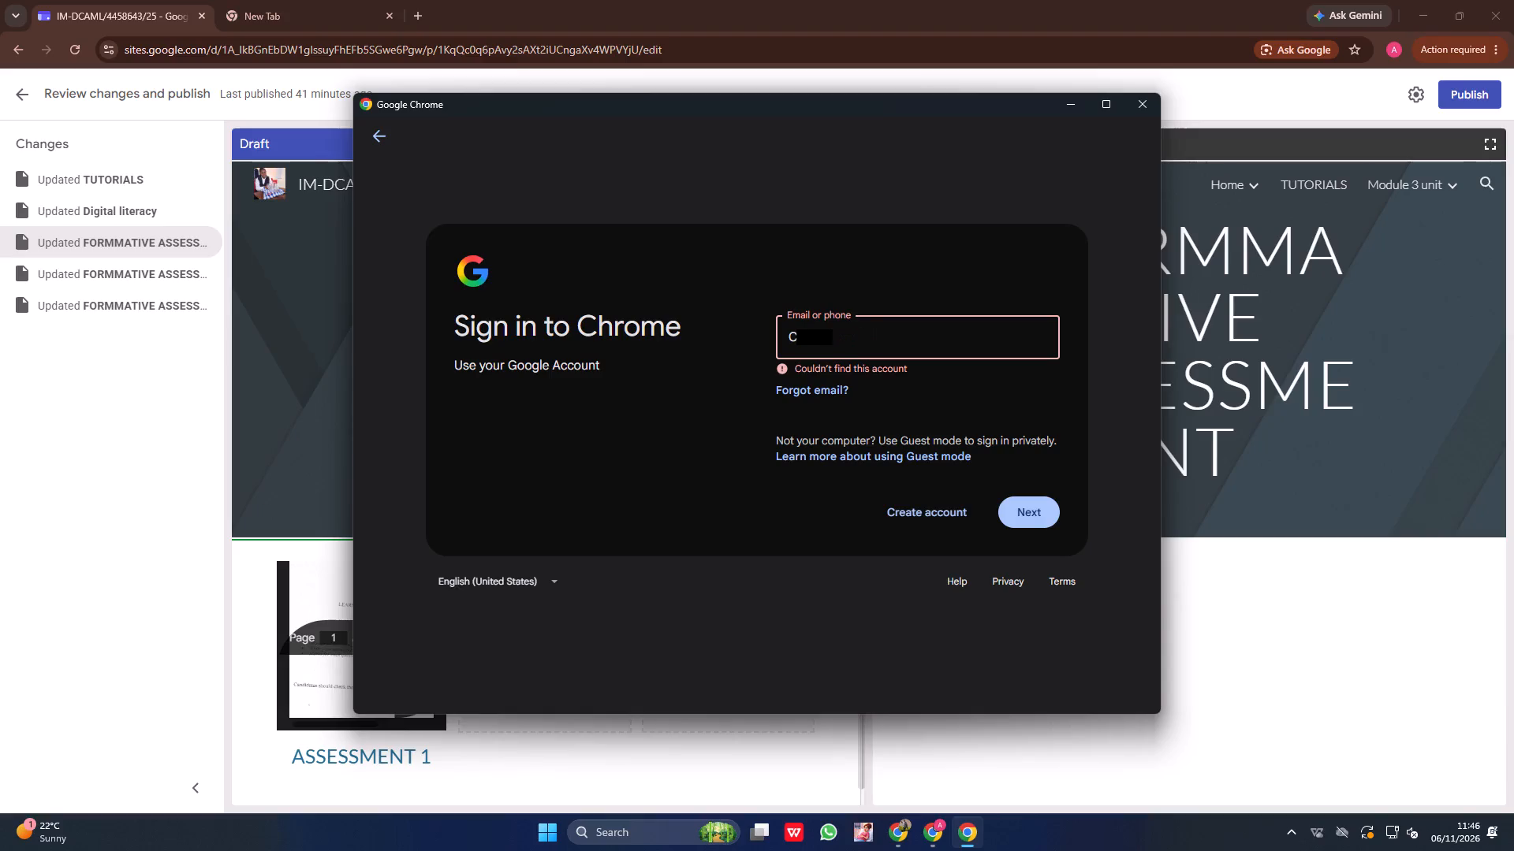
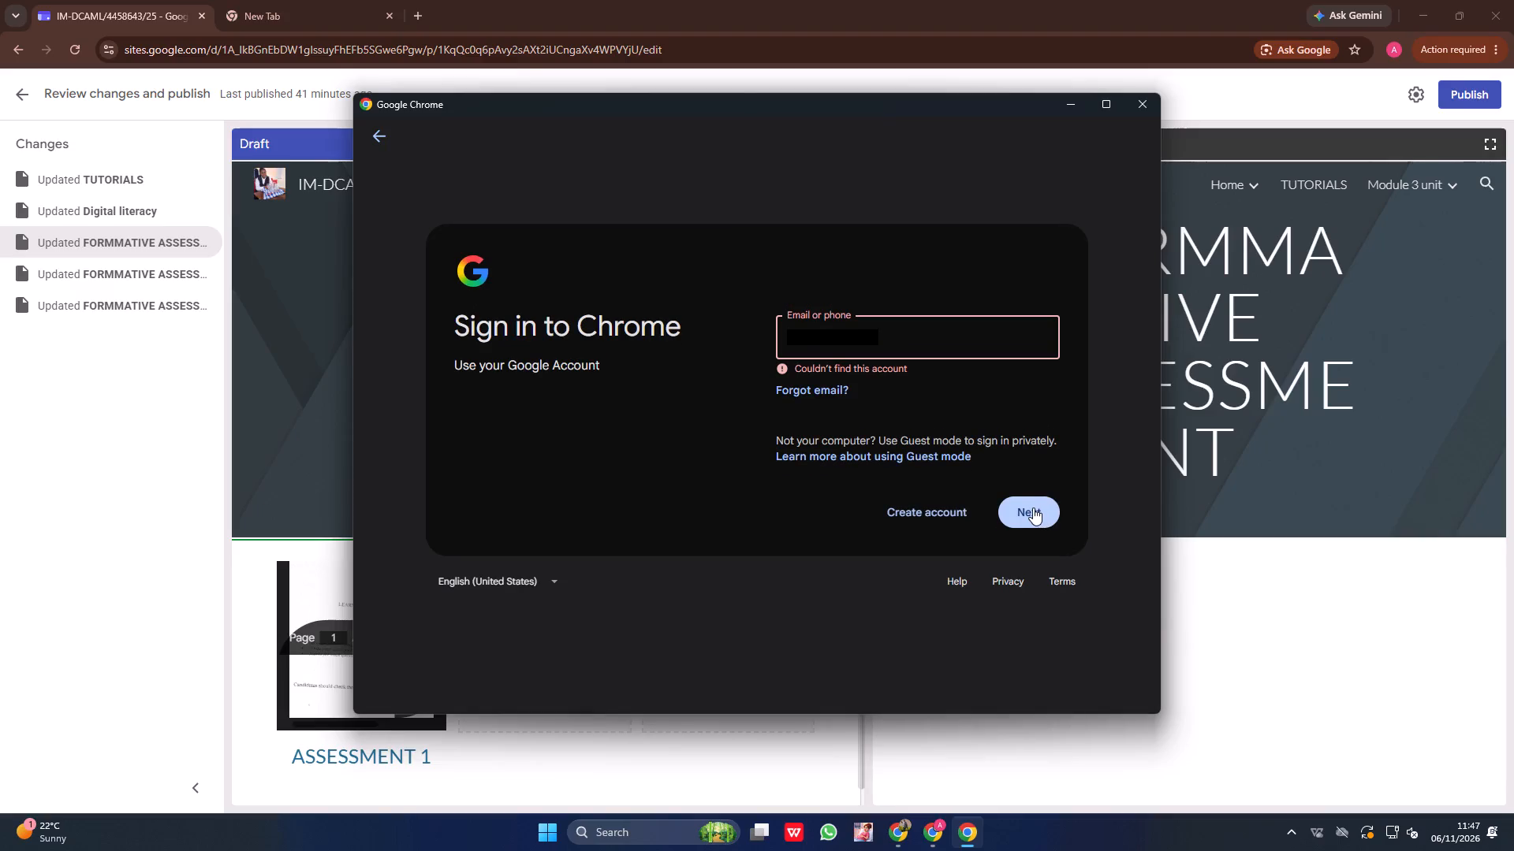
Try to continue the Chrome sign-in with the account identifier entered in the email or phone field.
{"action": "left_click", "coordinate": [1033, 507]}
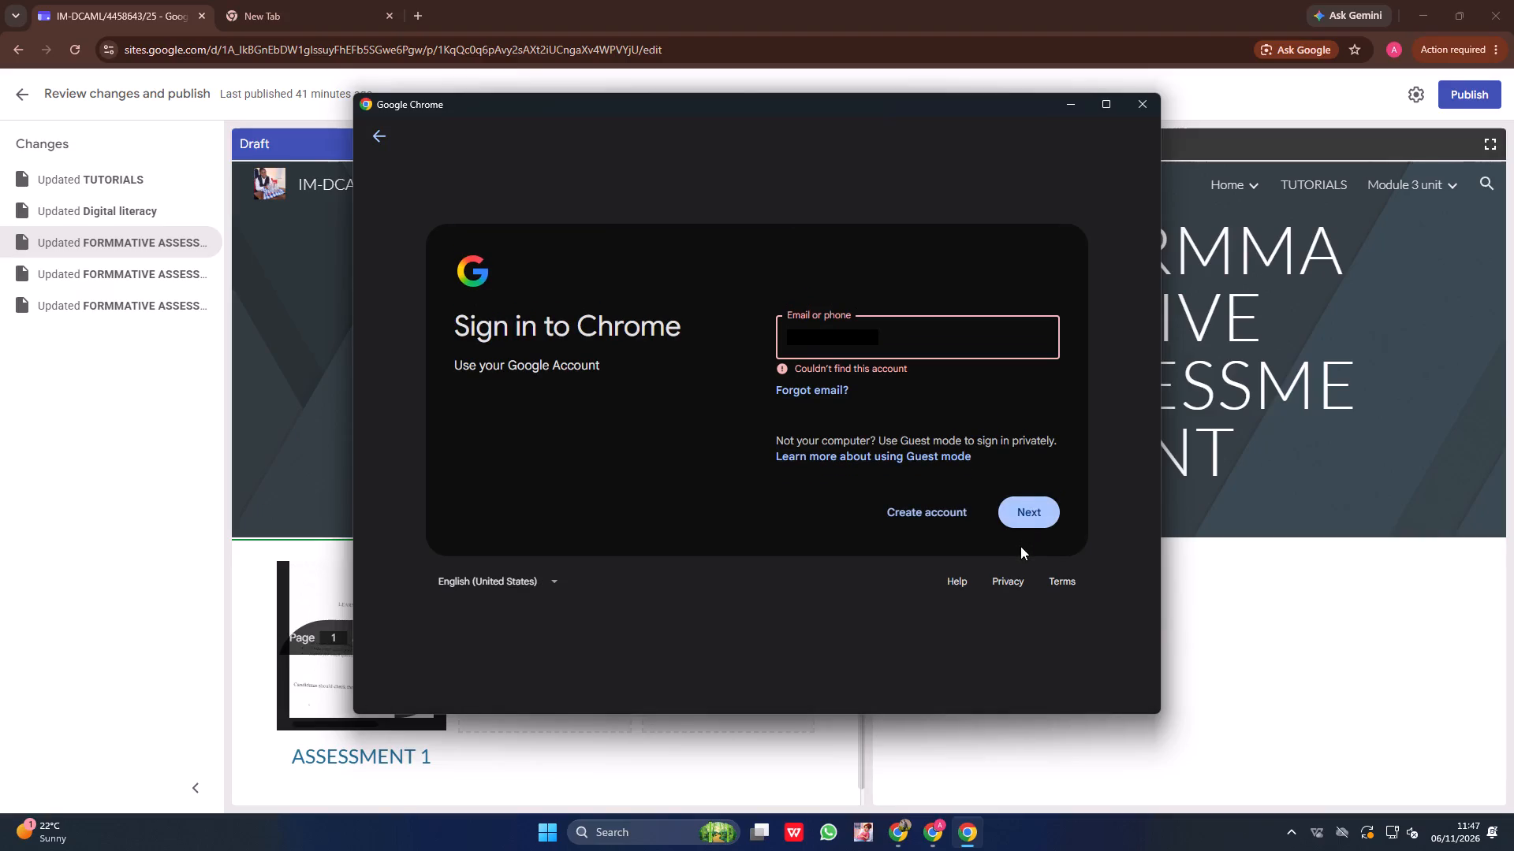
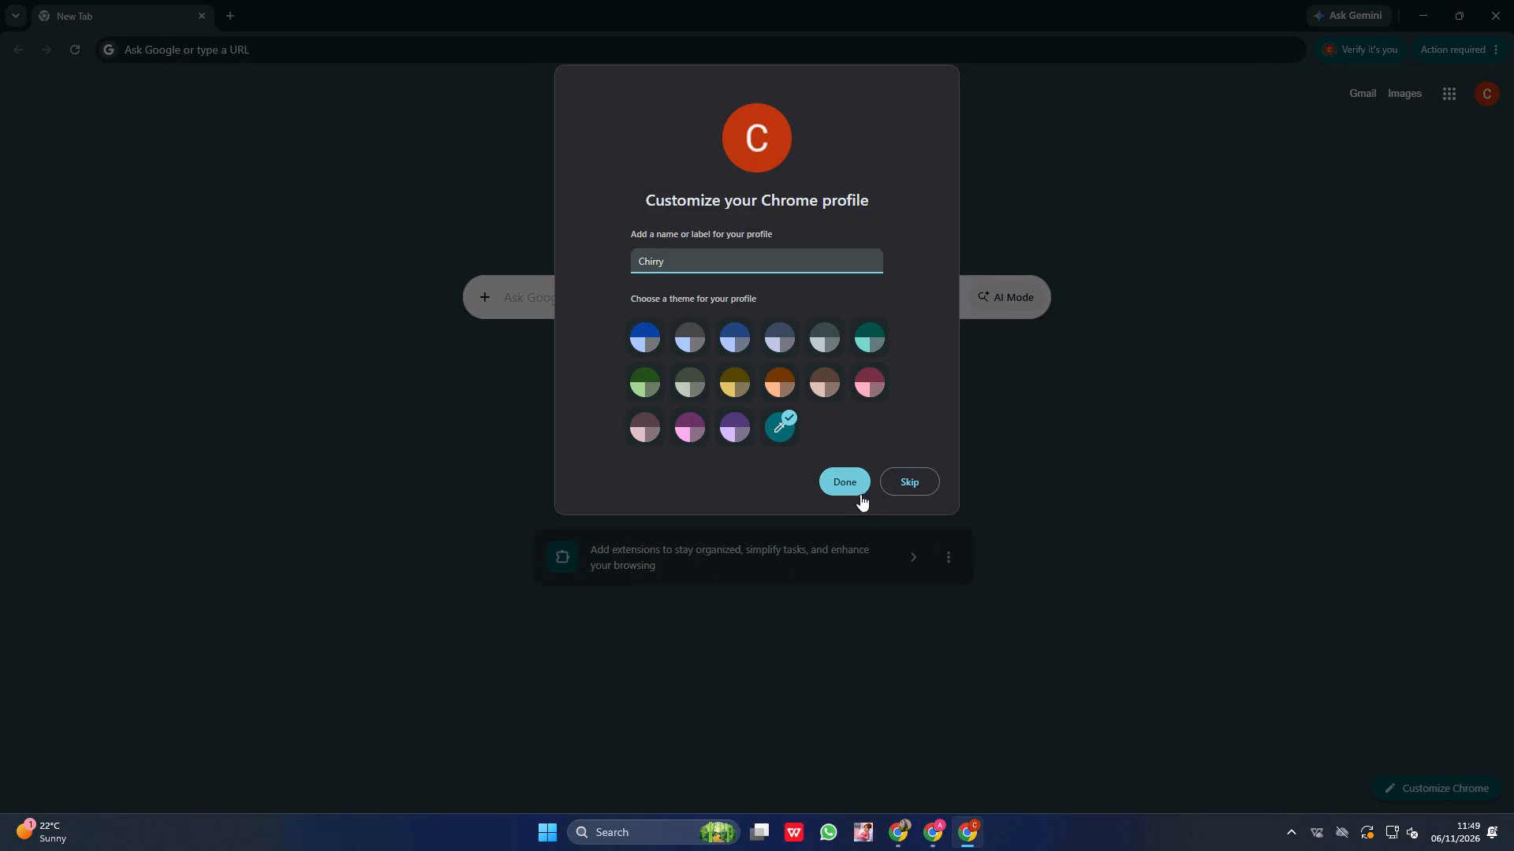
Finish customizing the new Chrome profile, keeping the name and theme already filled in.
{"action": "left_click", "coordinate": [833, 480]}
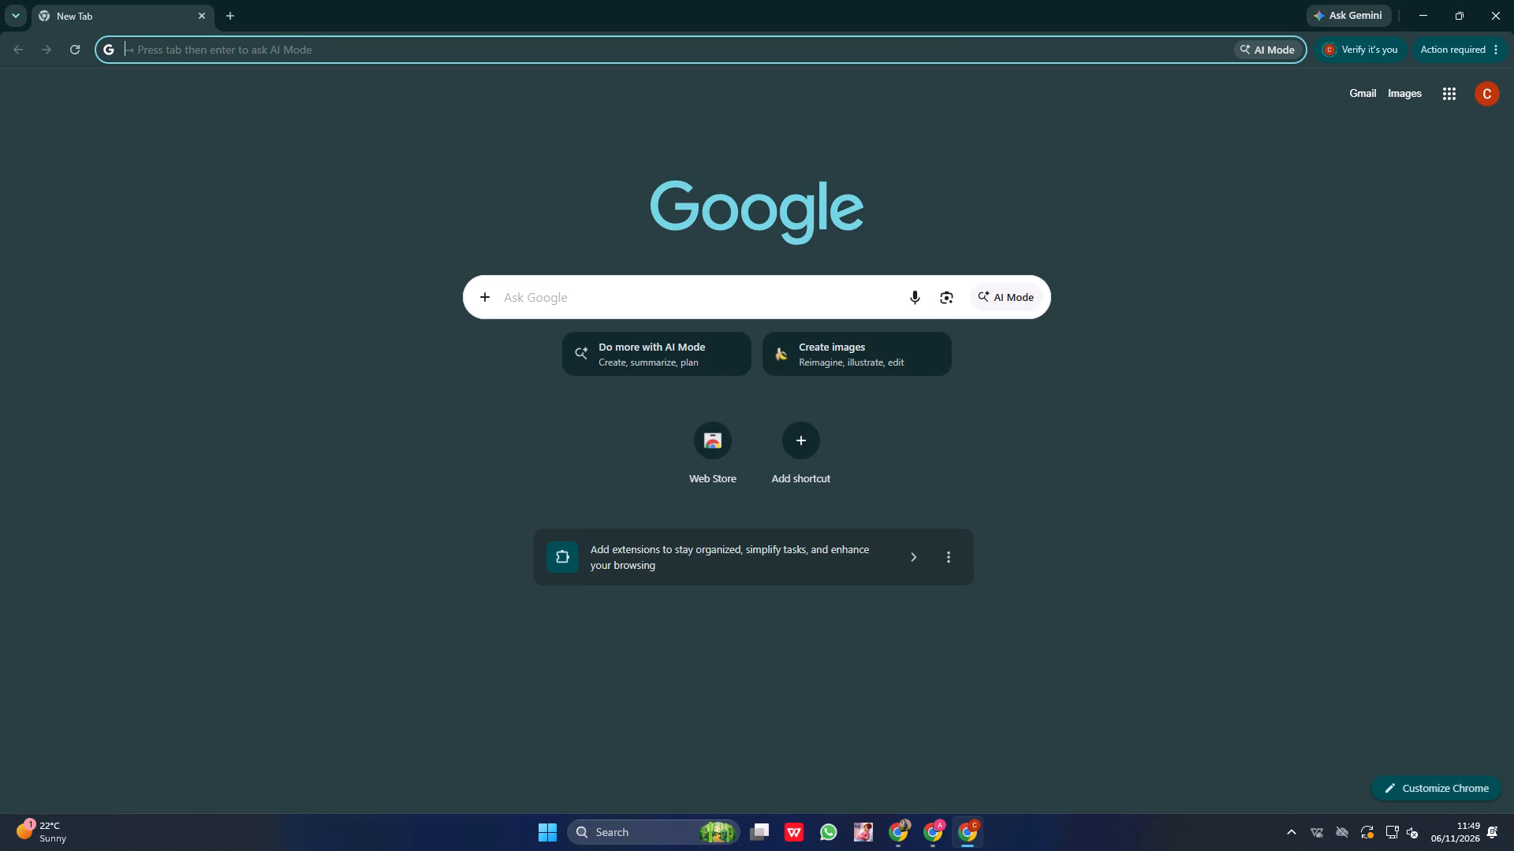
Search the web for "google sites log in" from the new profile's blank tab.
{"action": "key", "text": "g"}
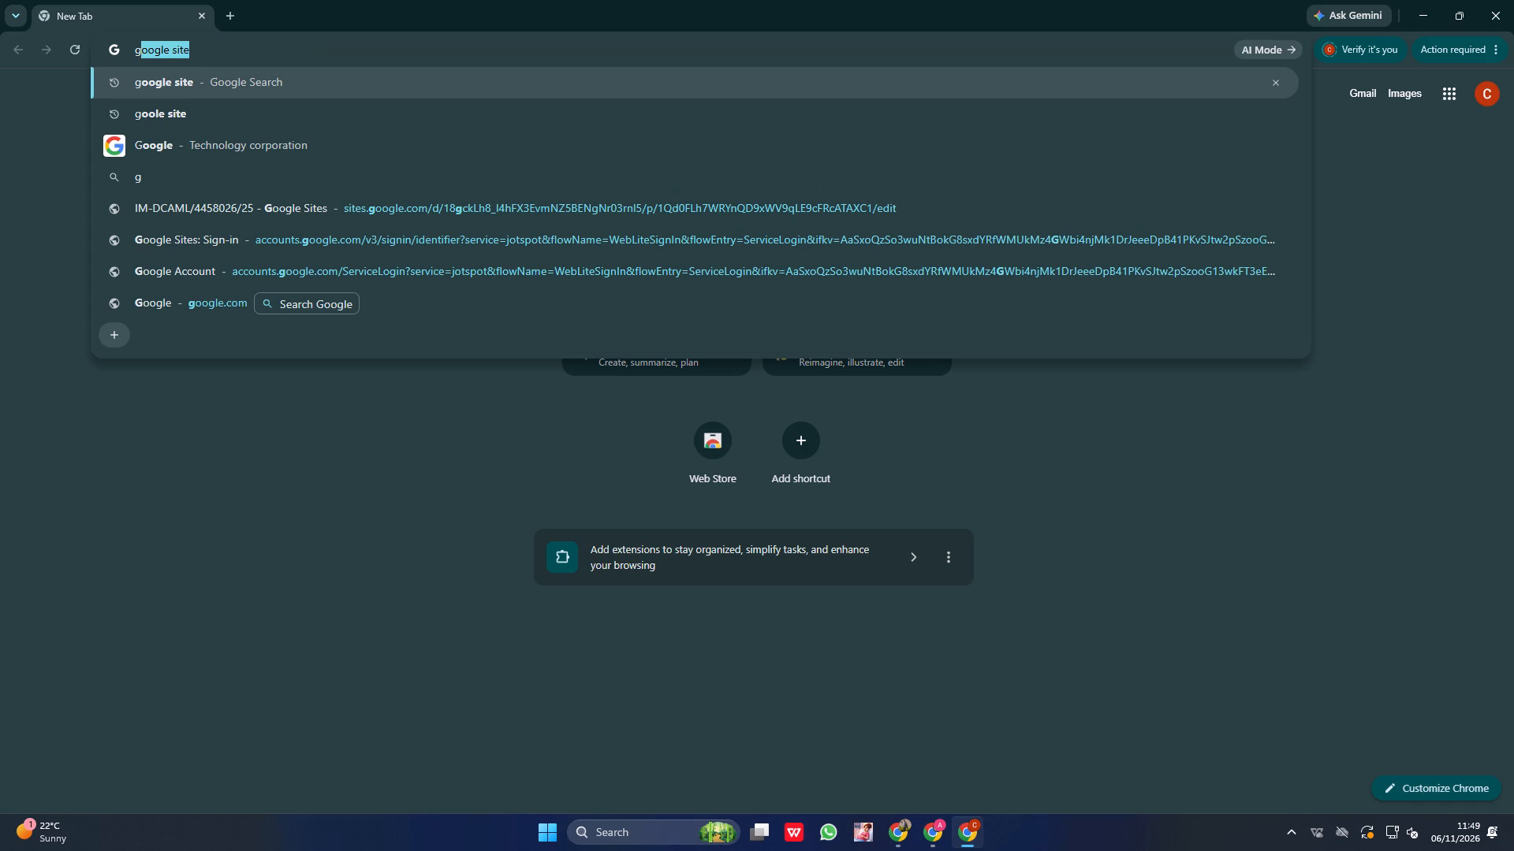
{"action": "type", "text": "oo"}
{"action": "type", "text": "gle s"}
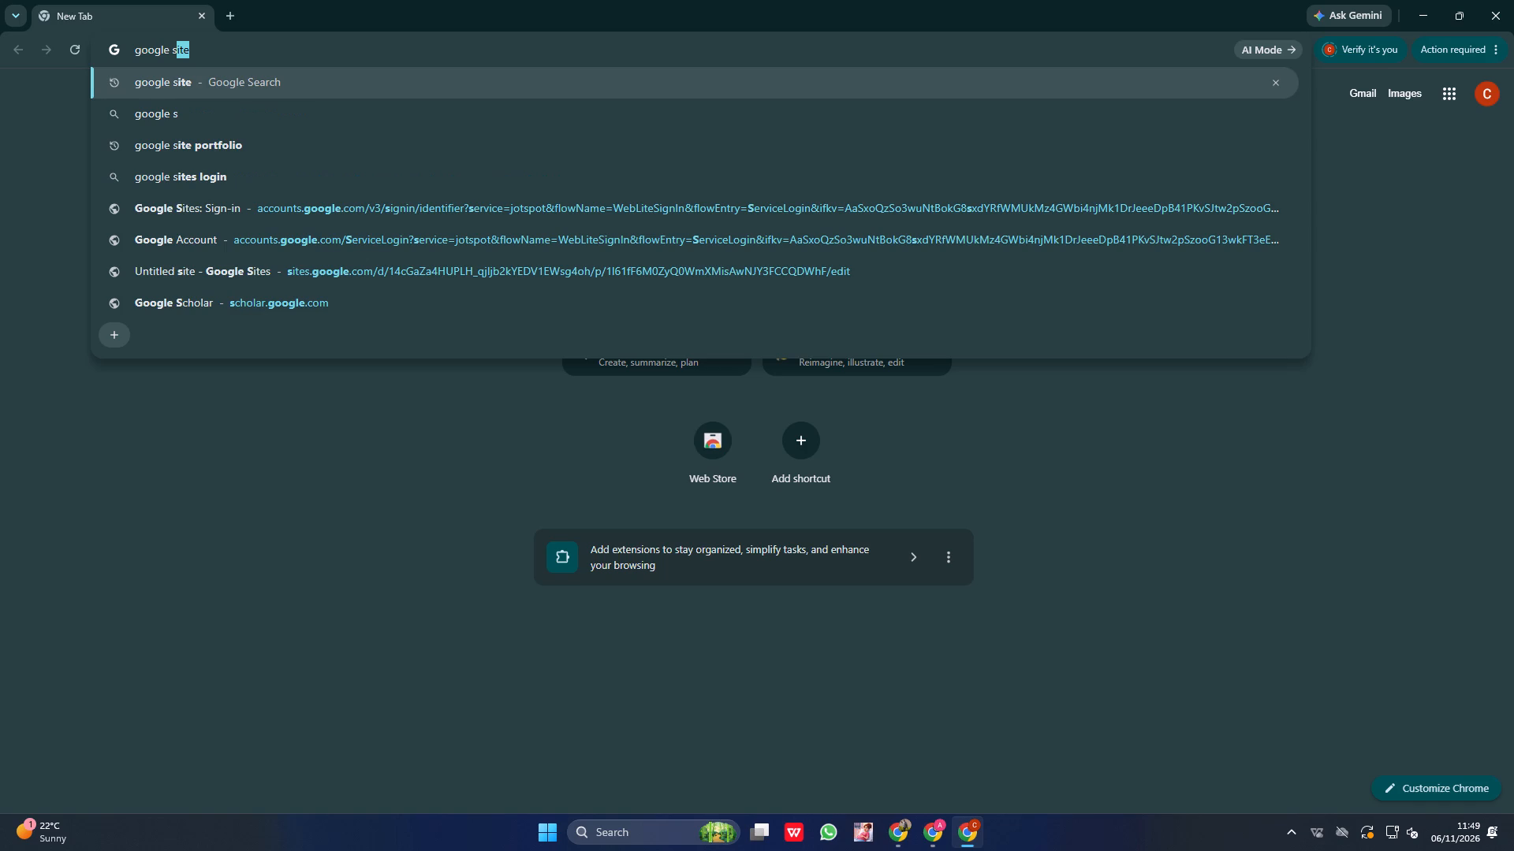
{"action": "type", "text": "ites"}
{"action": "key", "text": "space"}
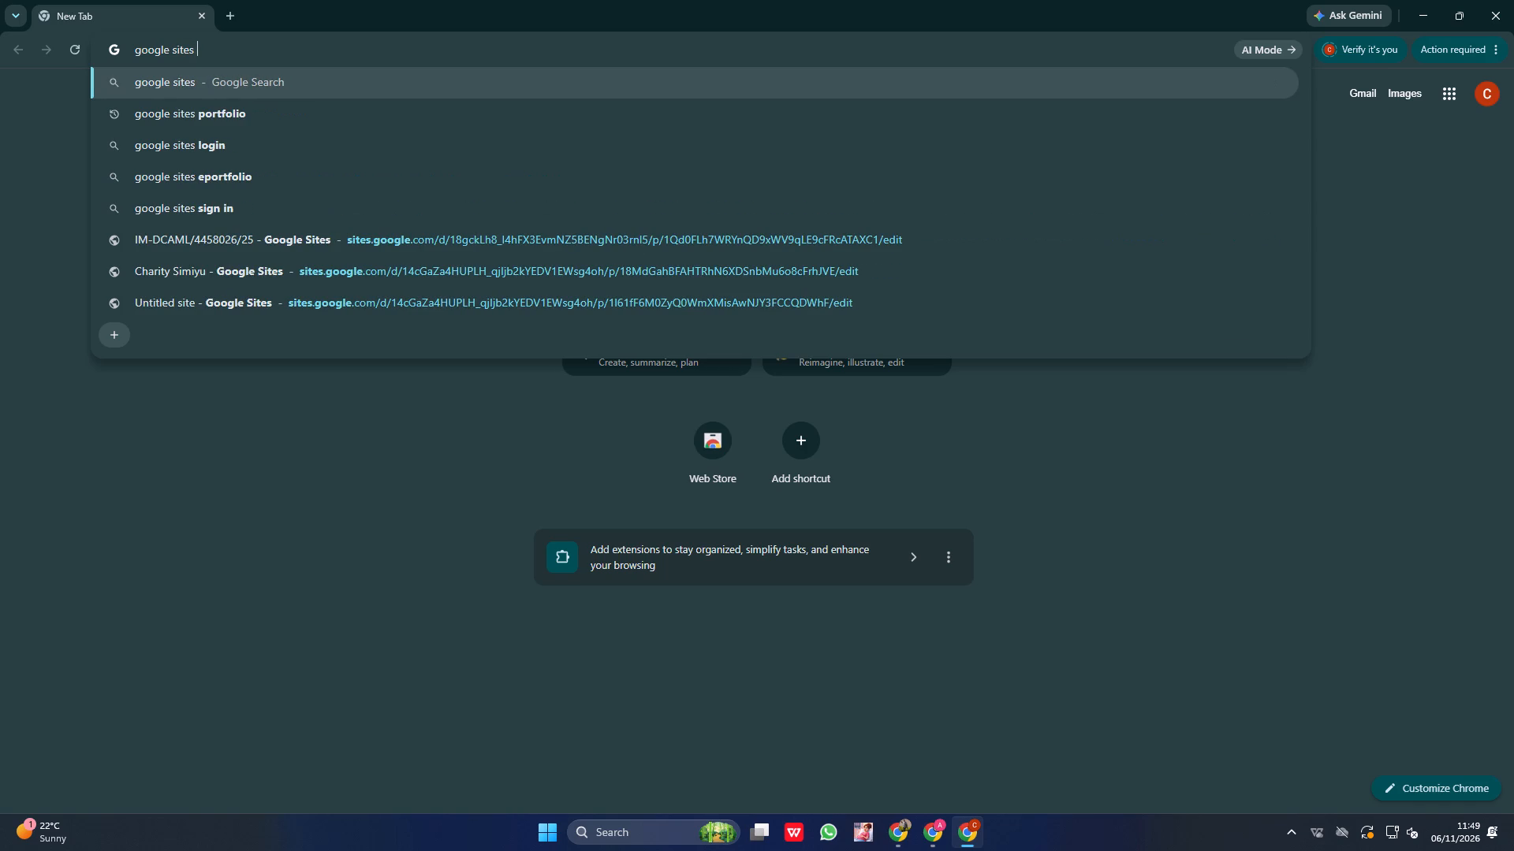
{"action": "type", "text": "log in"}
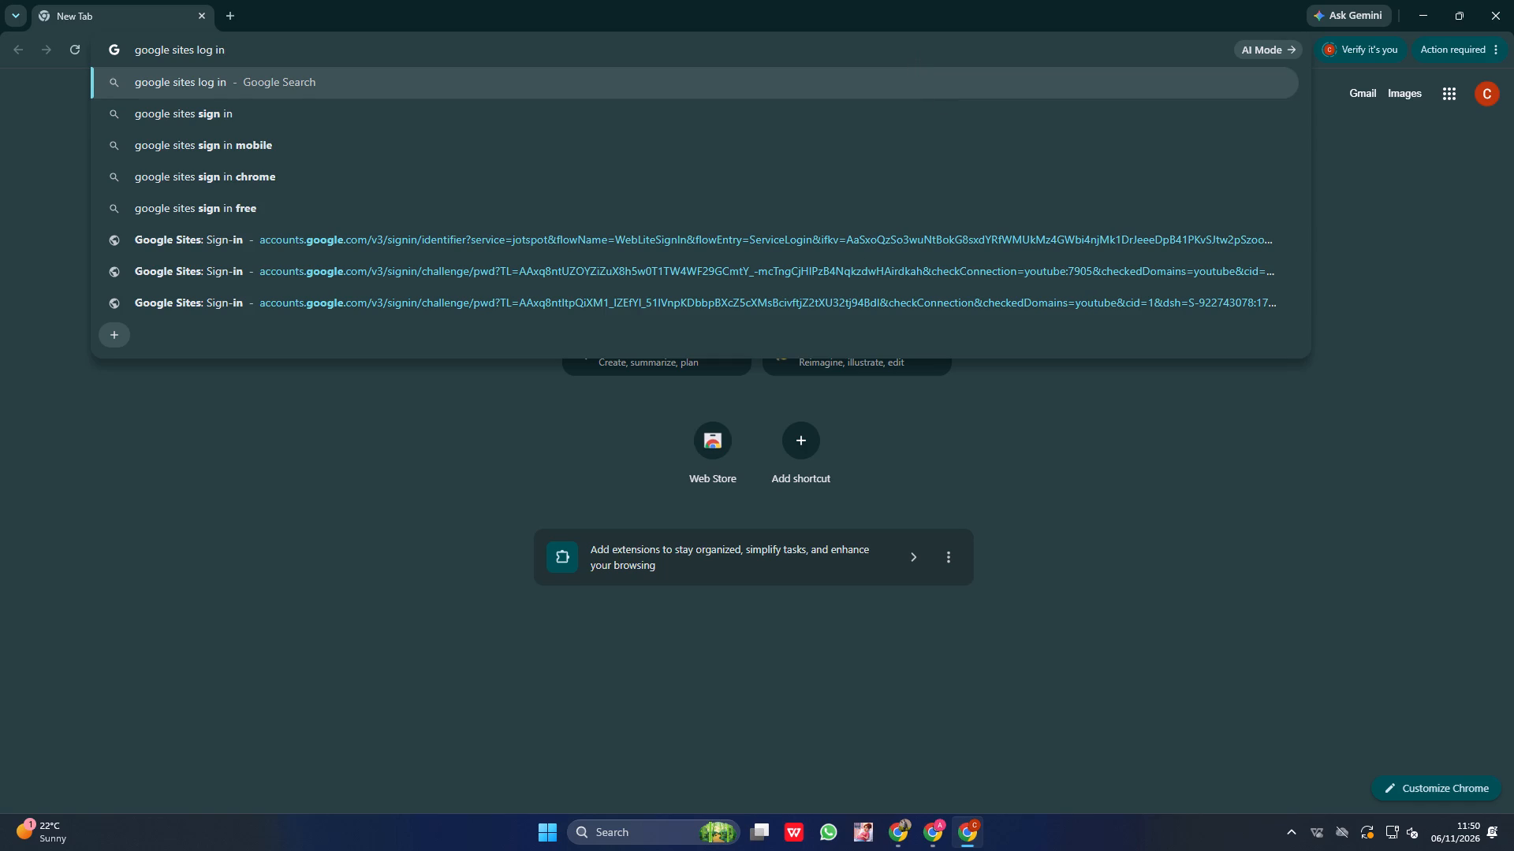
{"action": "left_click", "coordinate": [901, 85]}
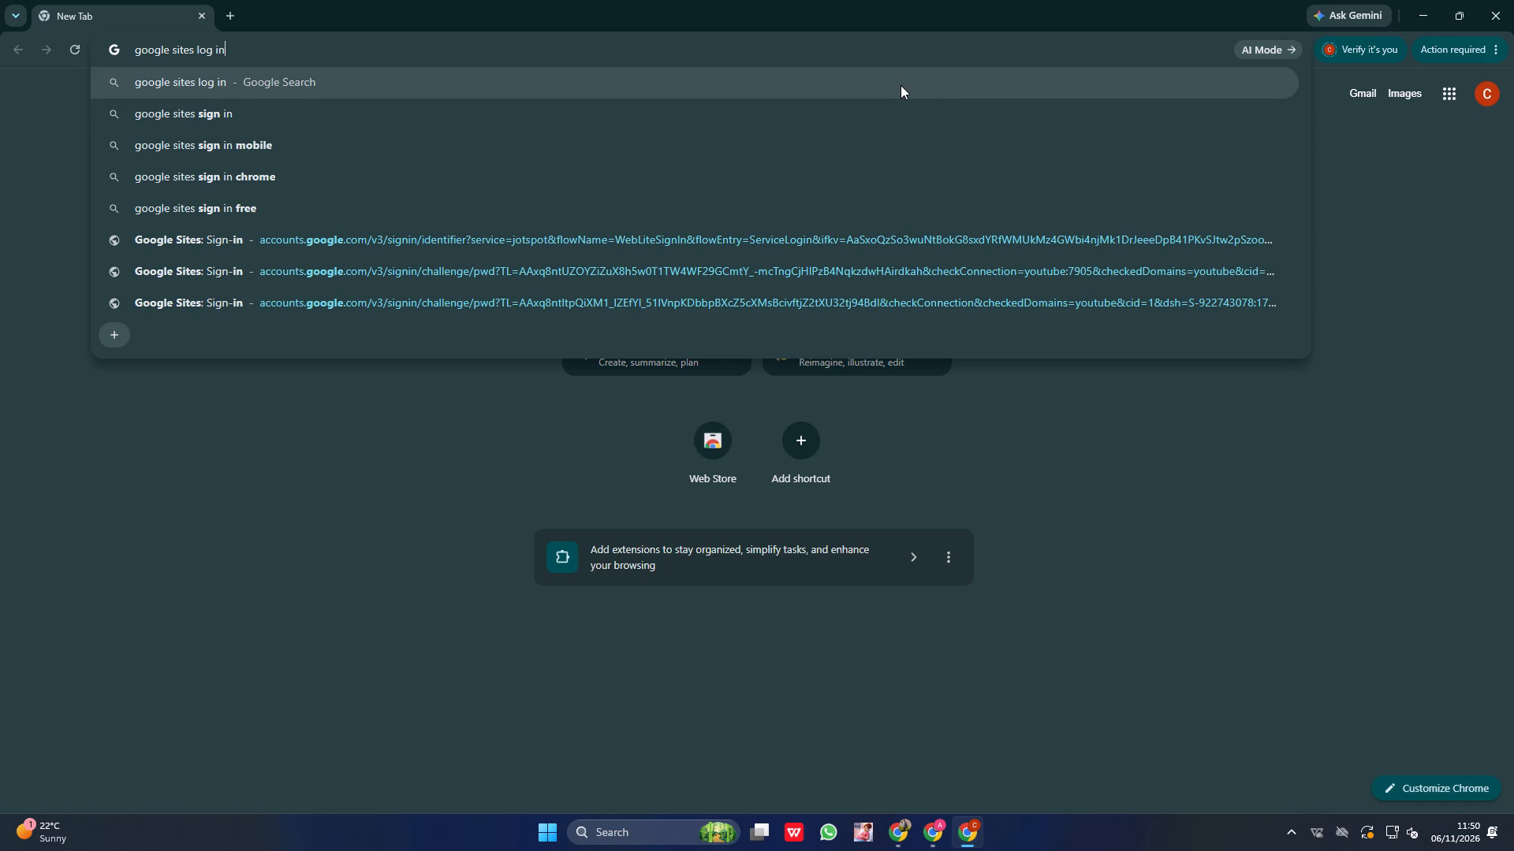